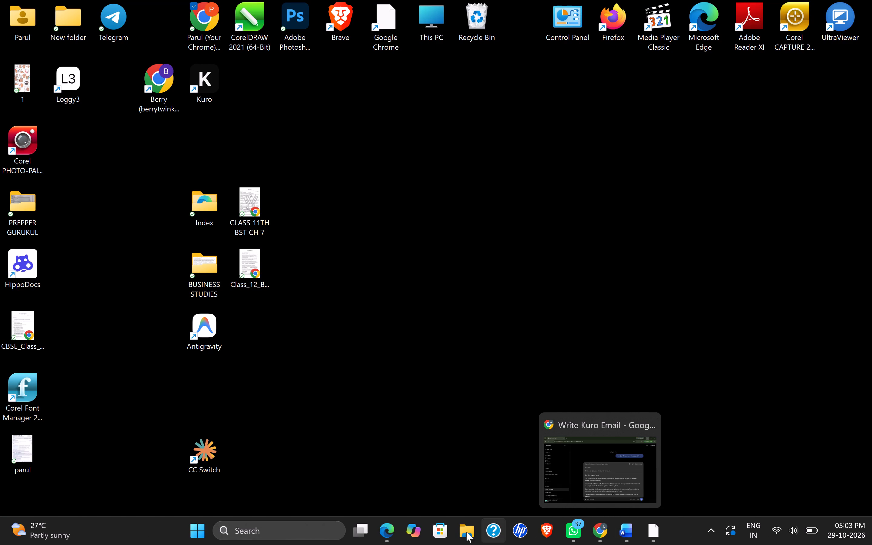
Launch Word in a maximized window and open the recent document CASH FLOW STATEMENT.
click(188, 528)
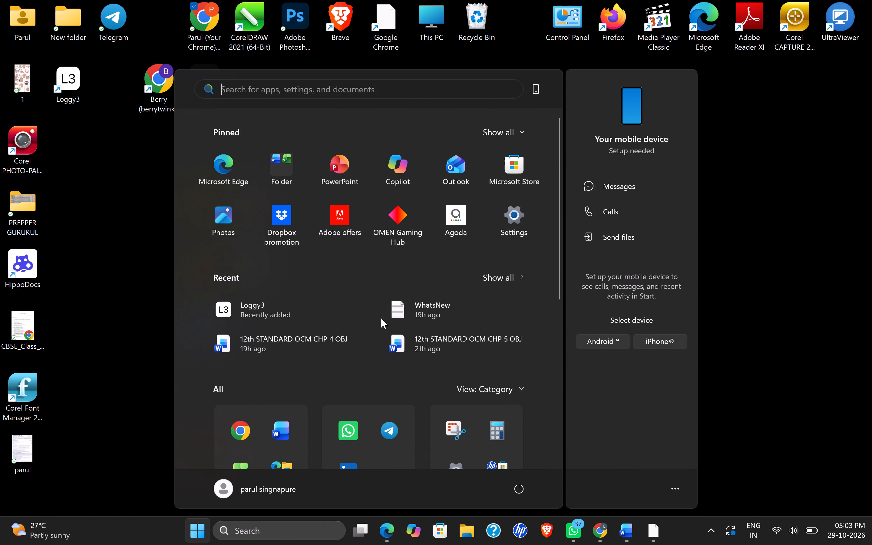
click(292, 438)
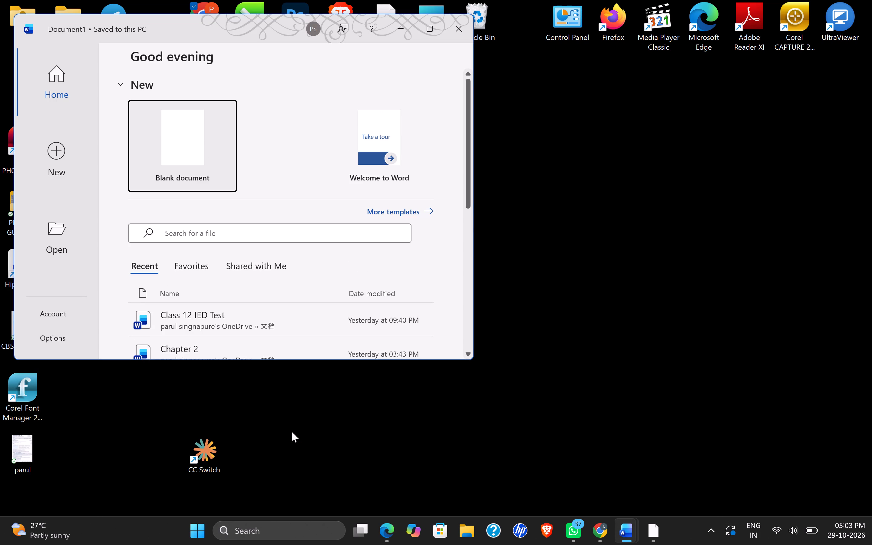
click(430, 27)
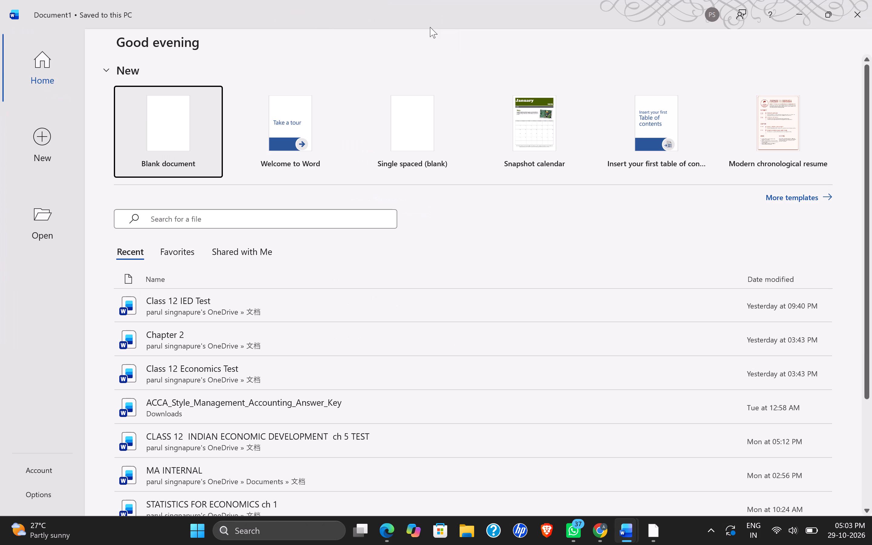
scroll(161, 458, down, 1)
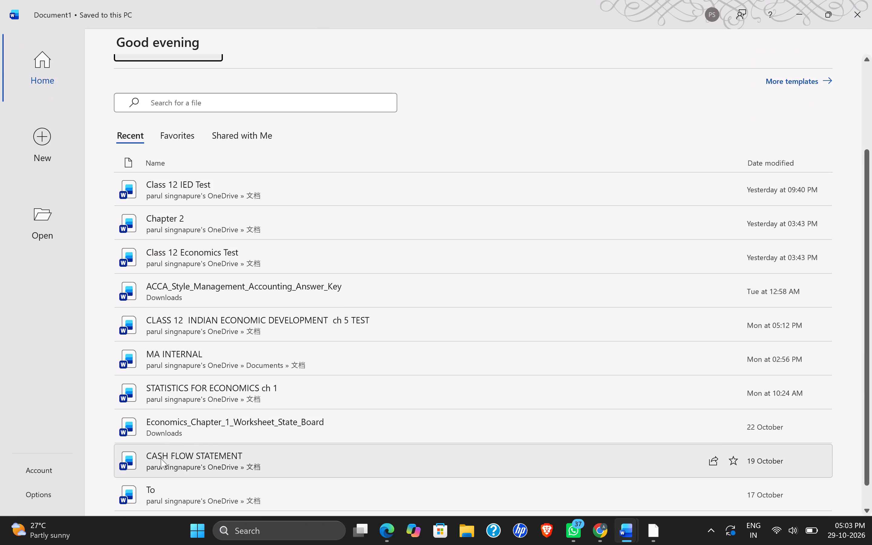
double_click(161, 458)
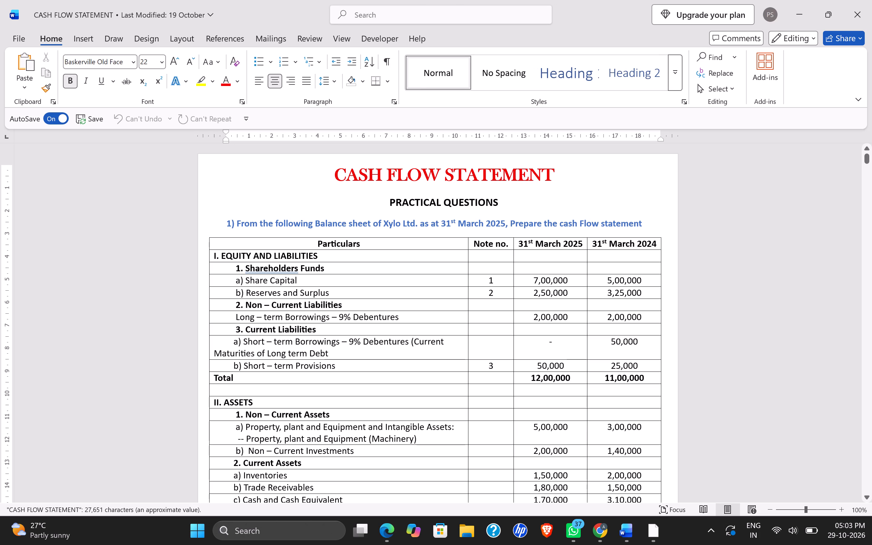
Read through the practical questions in the cash flow document, from question 1 on Xylo Ltd. to question 16 on investing activities.
scroll(161, 458, down, 1)
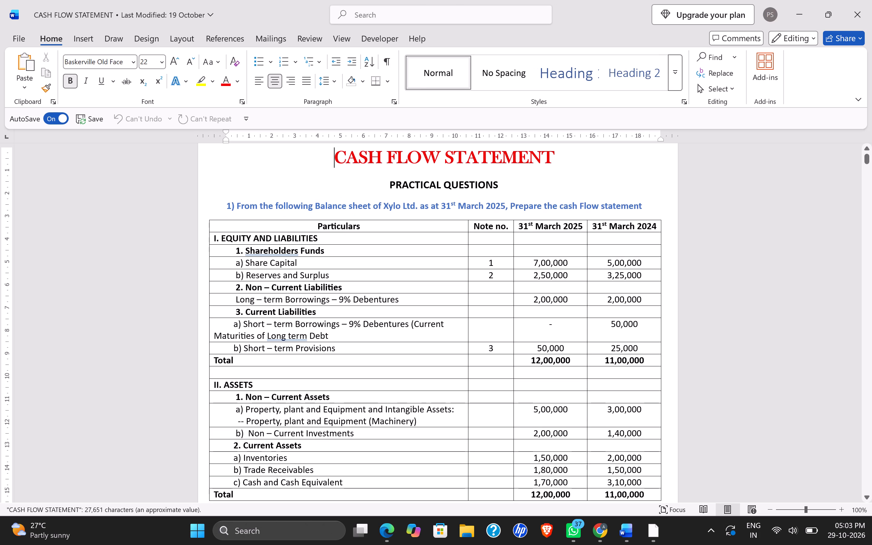
scroll(161, 458, down, 1)
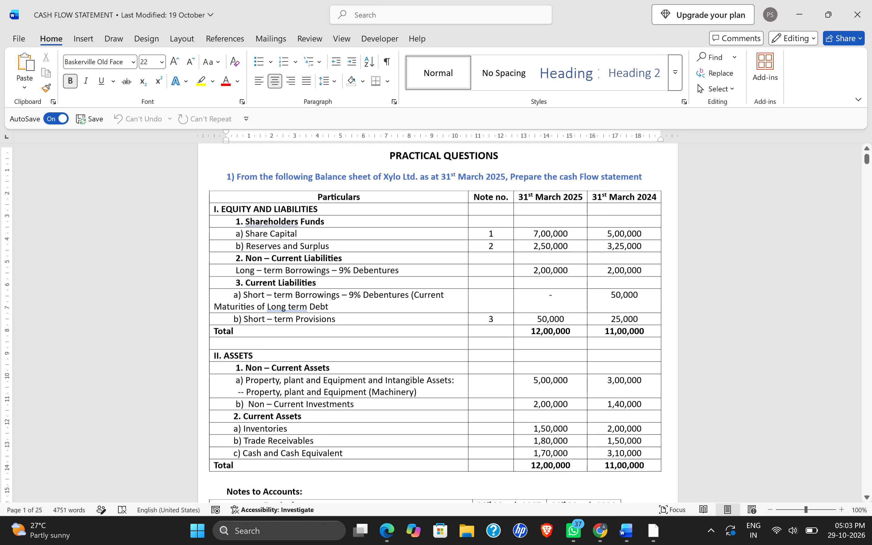
scroll(161, 458, down, 5)
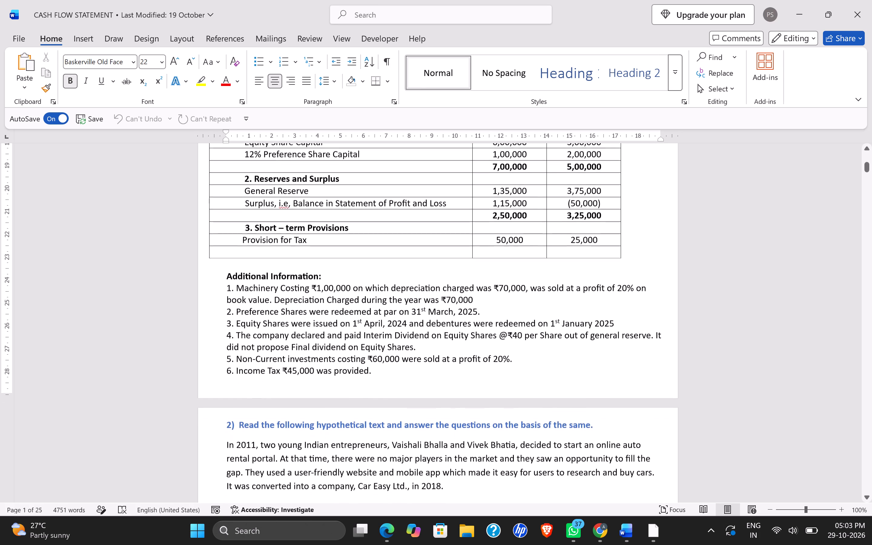
scroll(161, 458, down, 2)
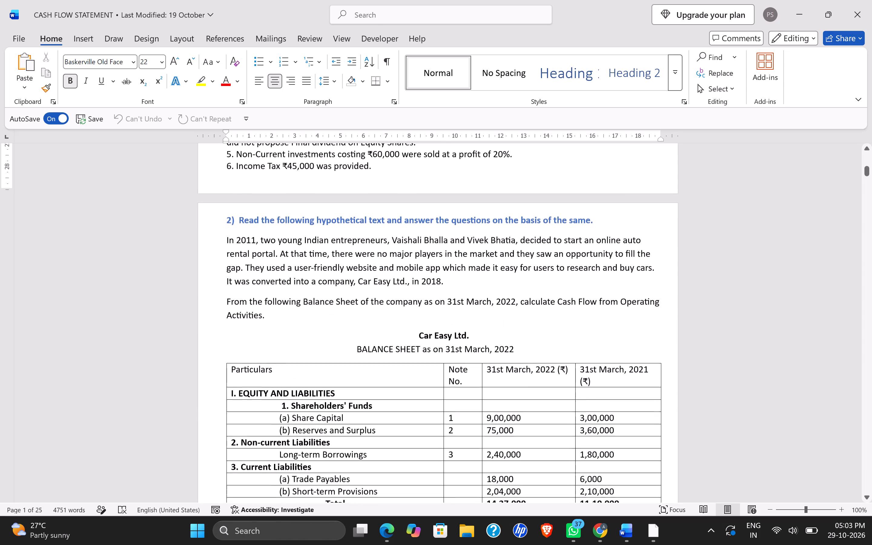
scroll(161, 458, down, 1)
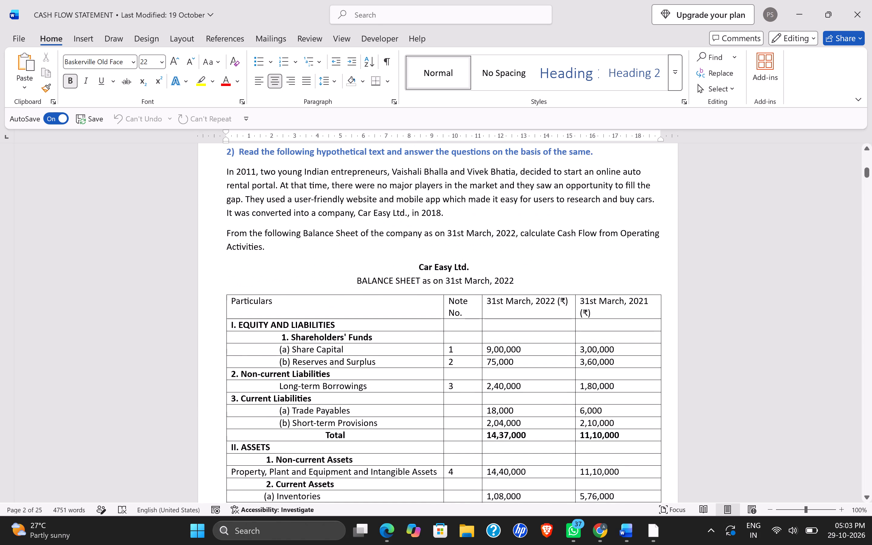
scroll(161, 458, down, 10)
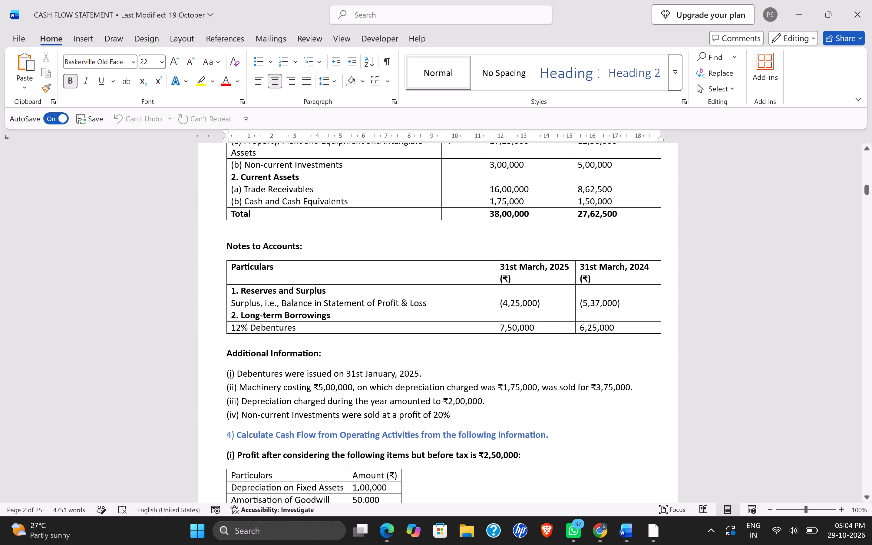
scroll(161, 458, up, 5)
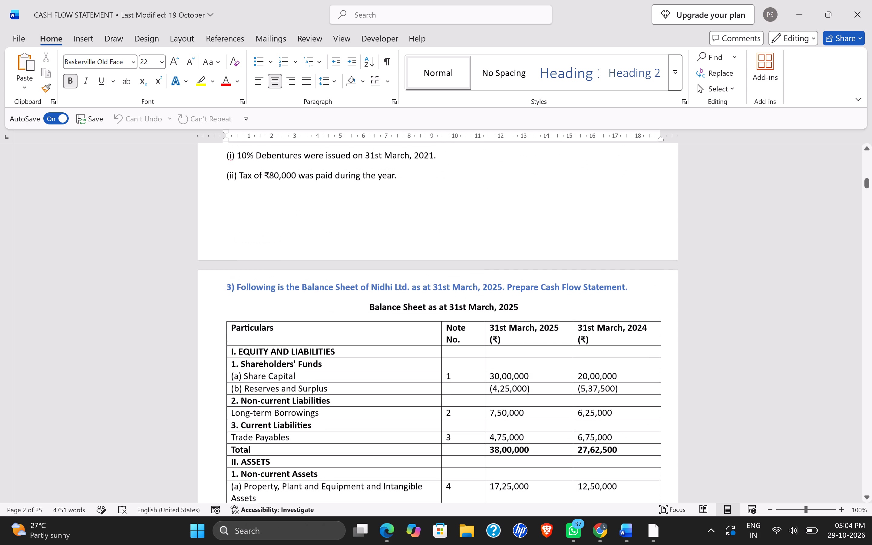
scroll(161, 458, down, 2)
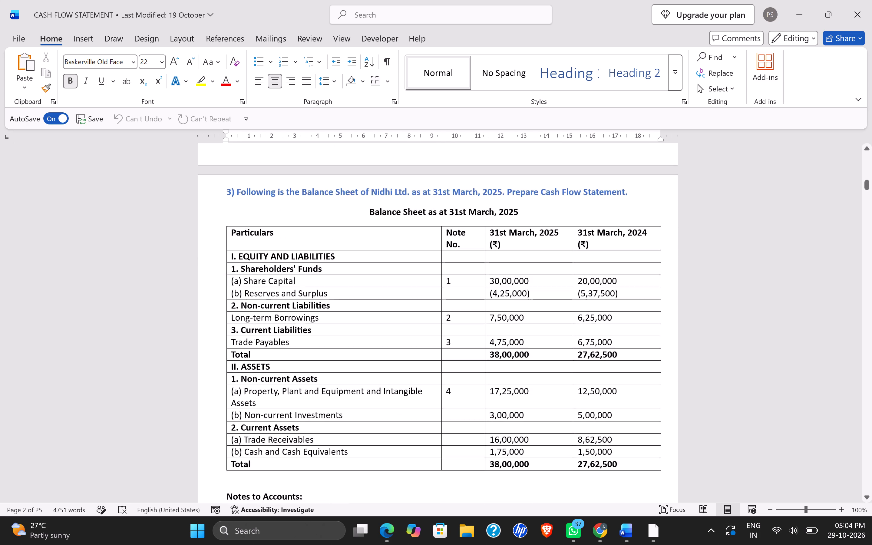
scroll(161, 458, down, 5)
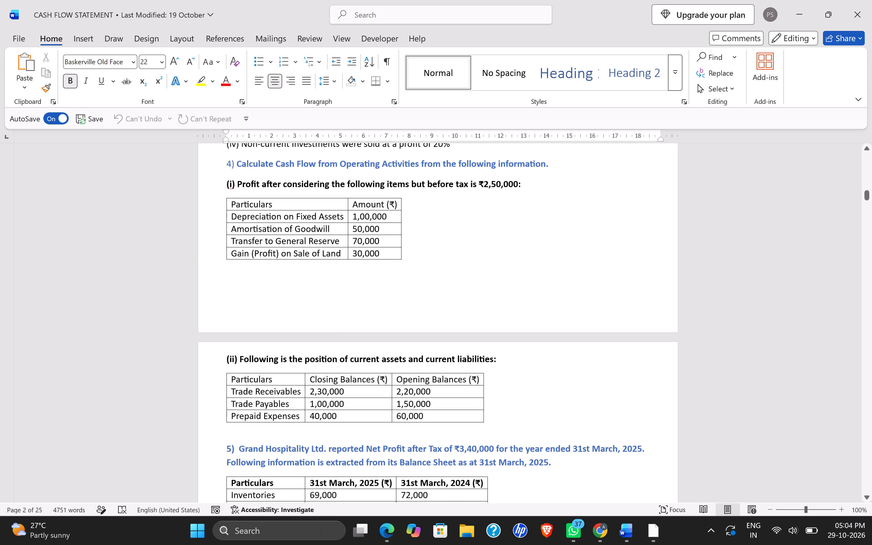
scroll(161, 458, down, 2)
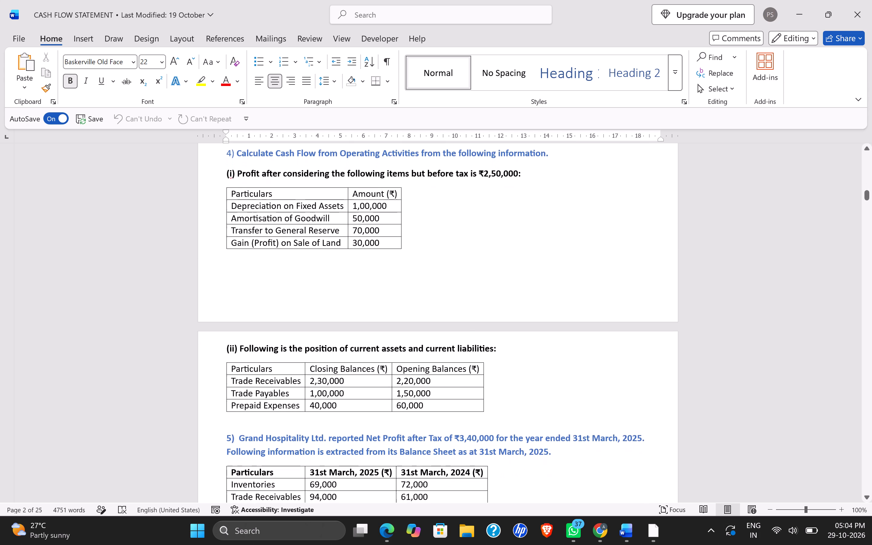
scroll(161, 458, down, 2)
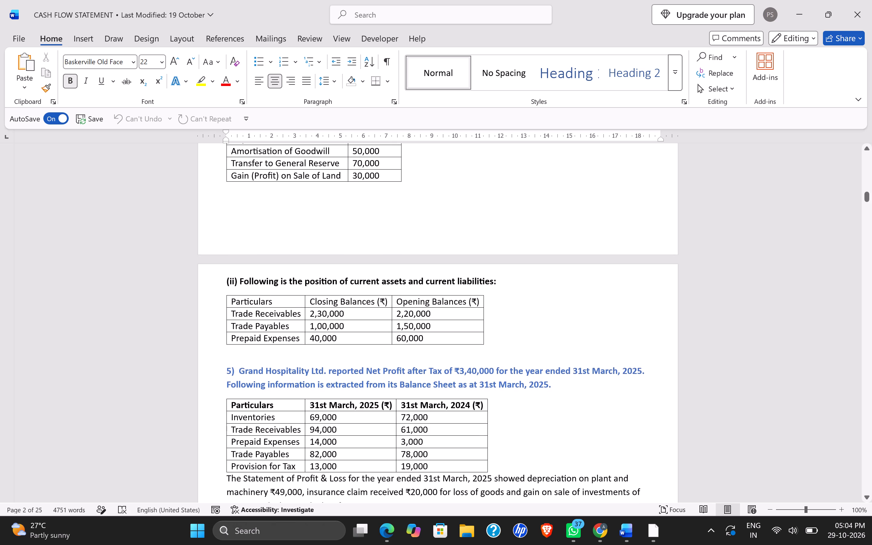
scroll(161, 458, down, 2)
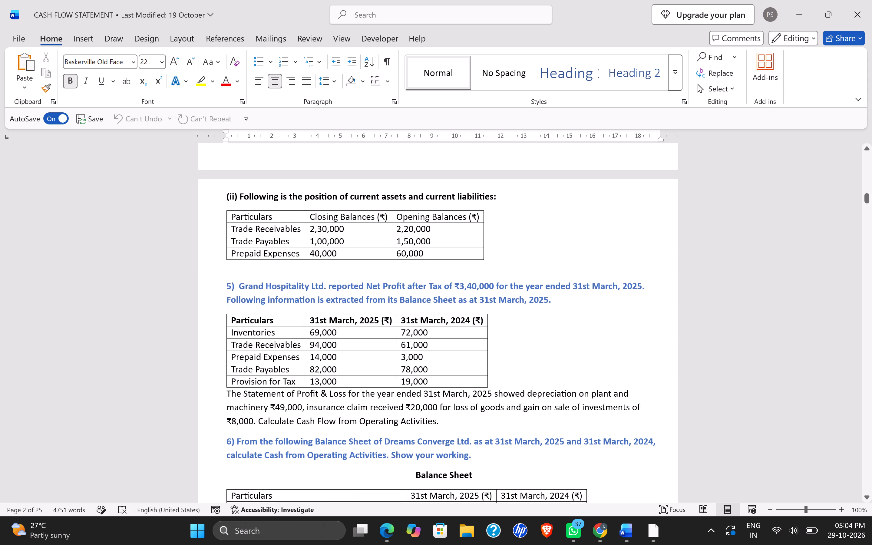
scroll(161, 458, down, 5)
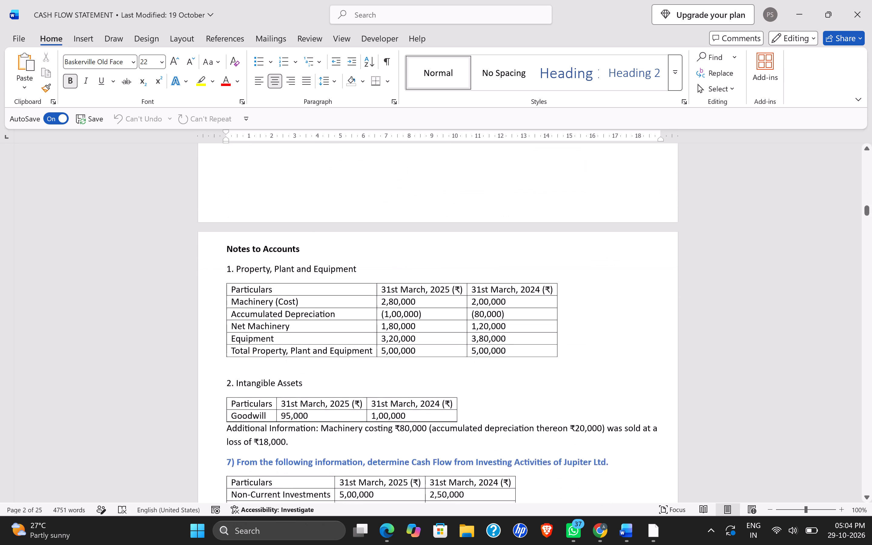
scroll(161, 458, down, 1)
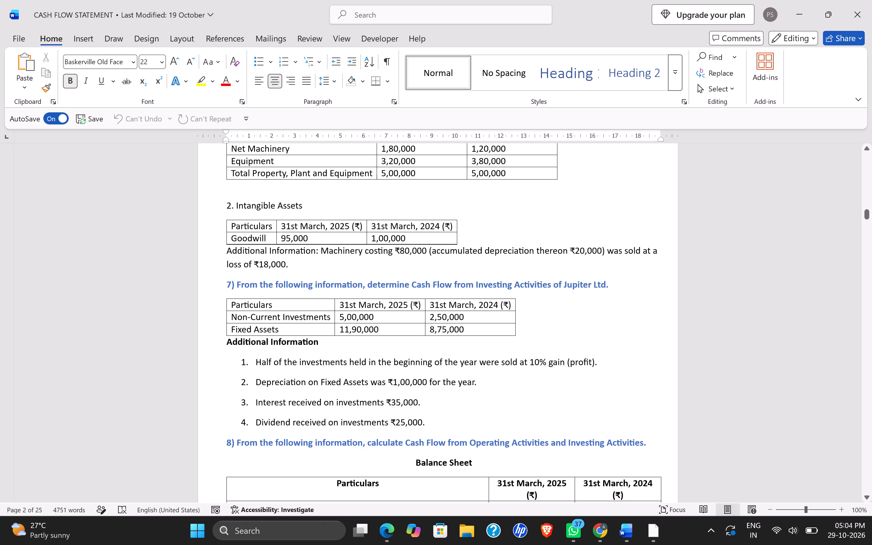
scroll(161, 458, down, 2)
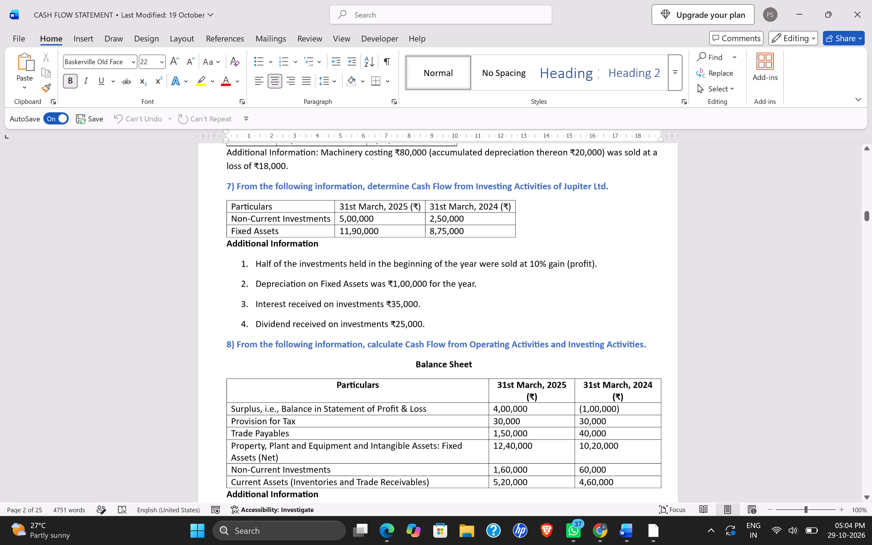
scroll(161, 458, down, 2)
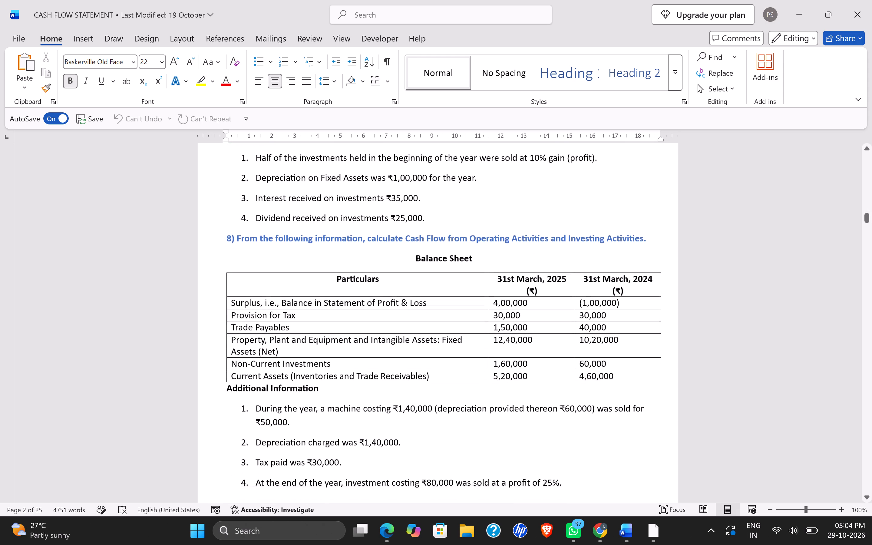
scroll(161, 458, down, 5)
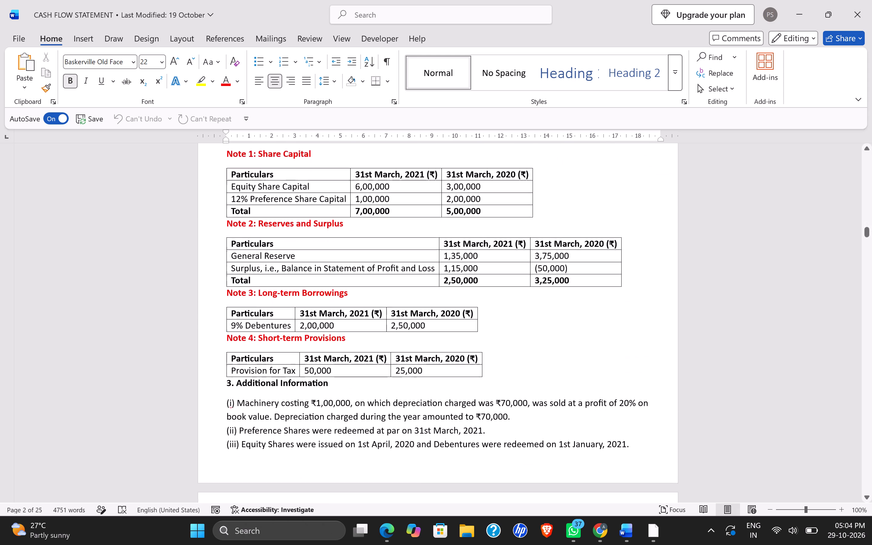
scroll(161, 458, down, 3)
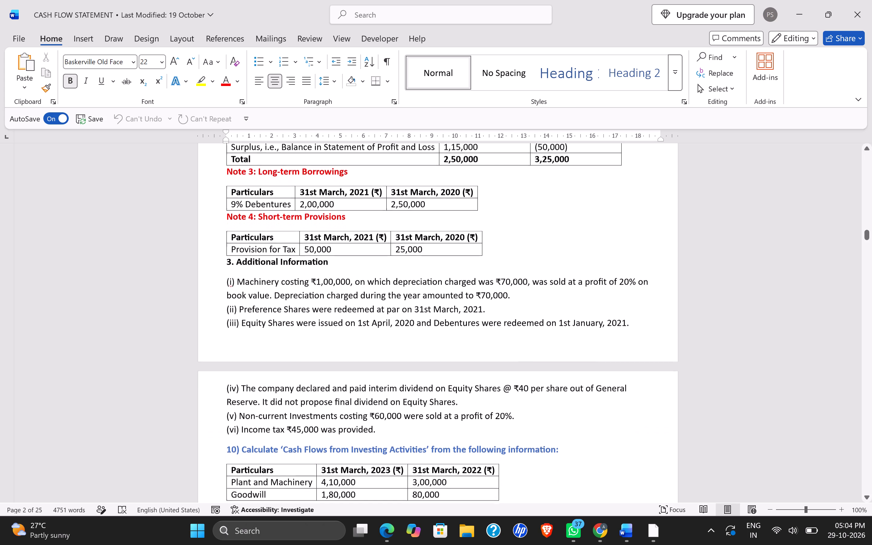
scroll(161, 458, down, 3)
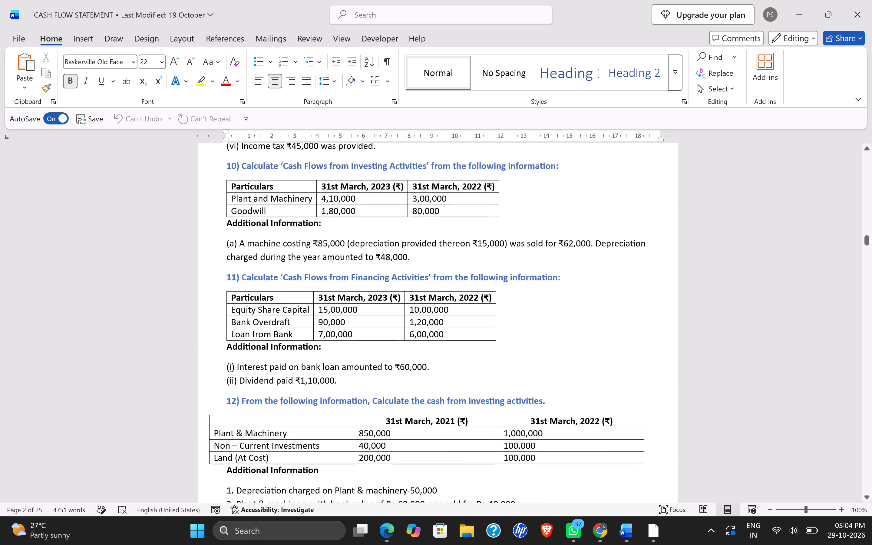
scroll(161, 458, down, 2)
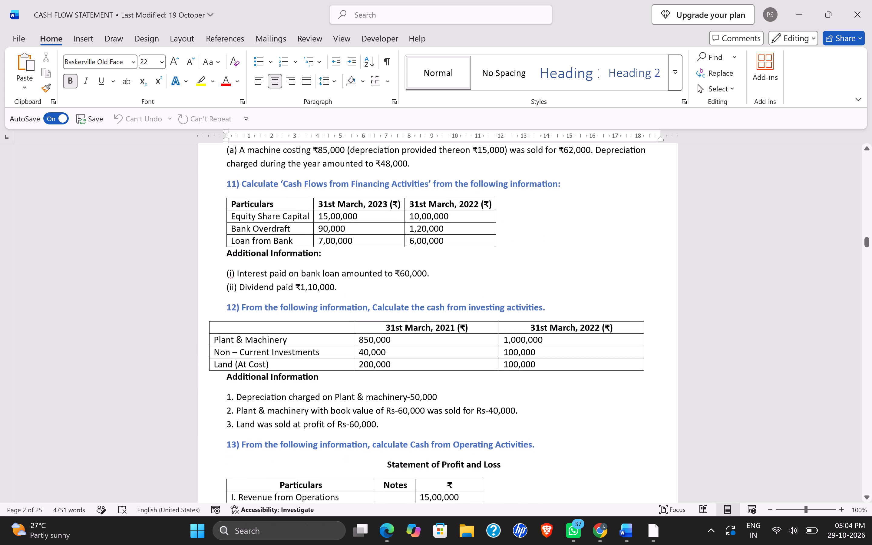
scroll(161, 458, down, 5)
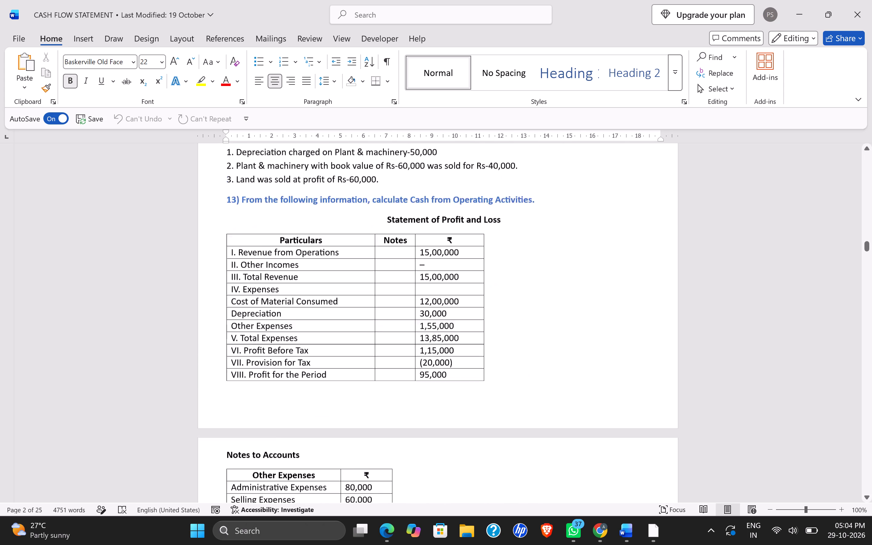
scroll(161, 458, up, 2)
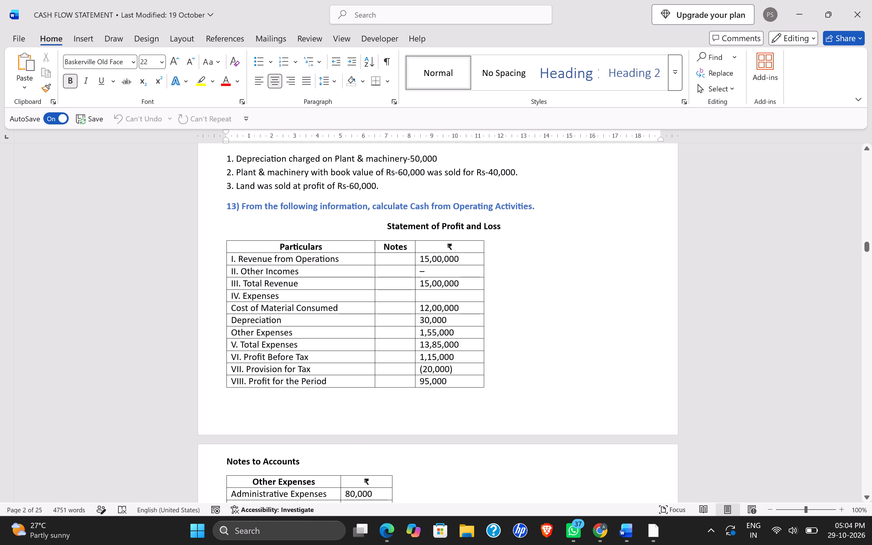
scroll(161, 458, down, 4)
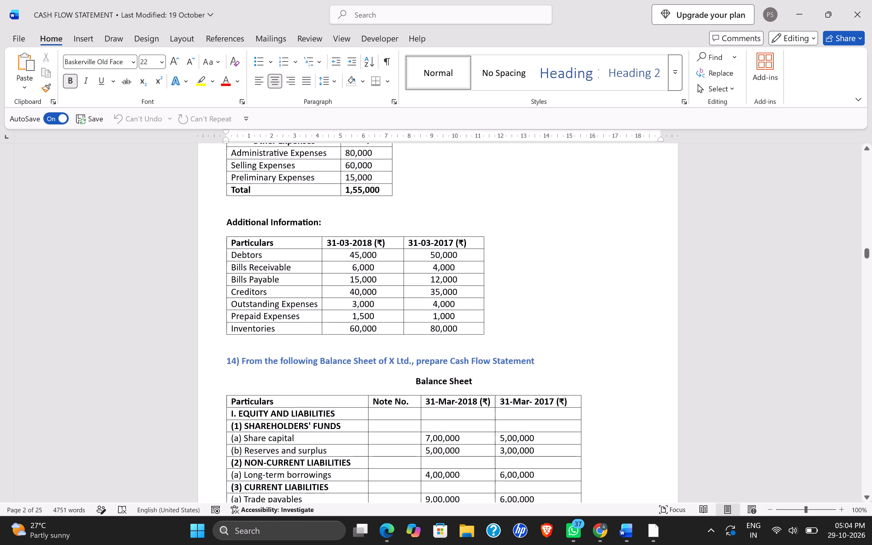
scroll(161, 458, down, 4)
Review the practical questions backwards from question 16 to question 3, including their balance sheets, notes to accounts and additional information.
scroll(161, 458, up, 1)
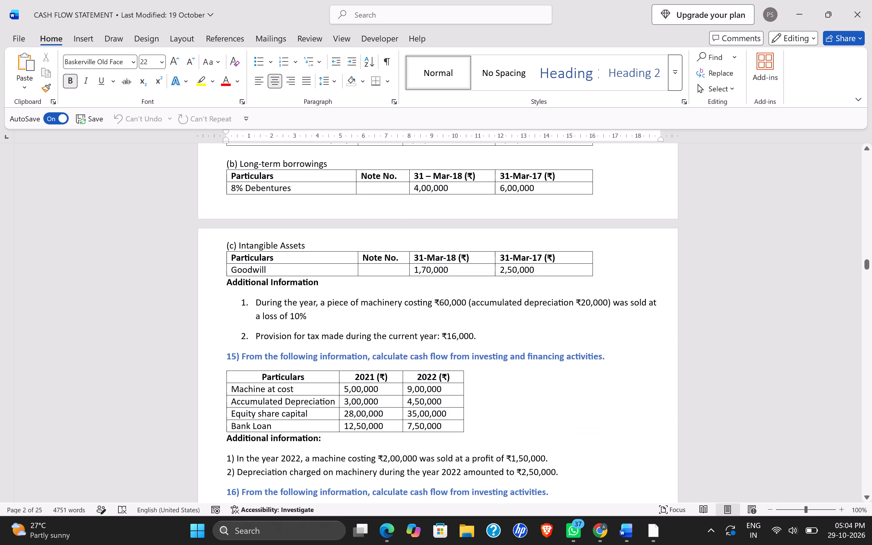
scroll(161, 458, up, 4)
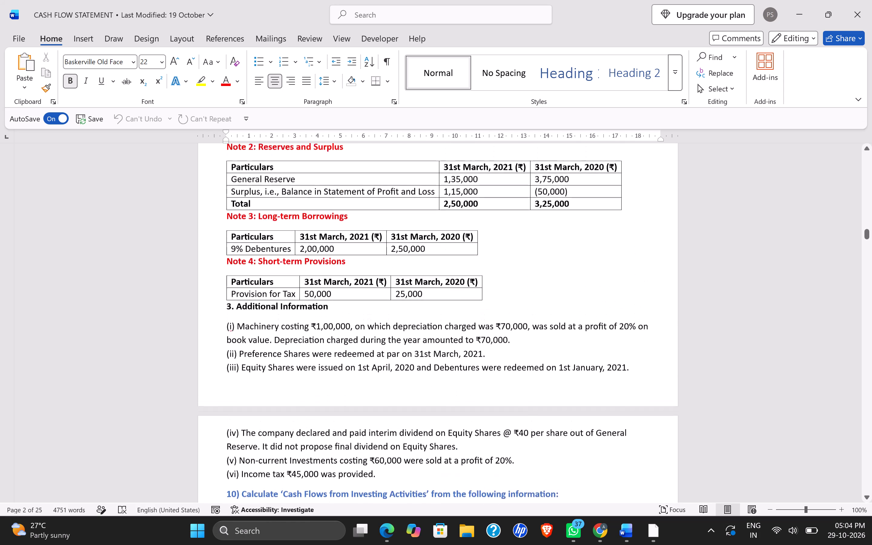
scroll(161, 458, up, 4)
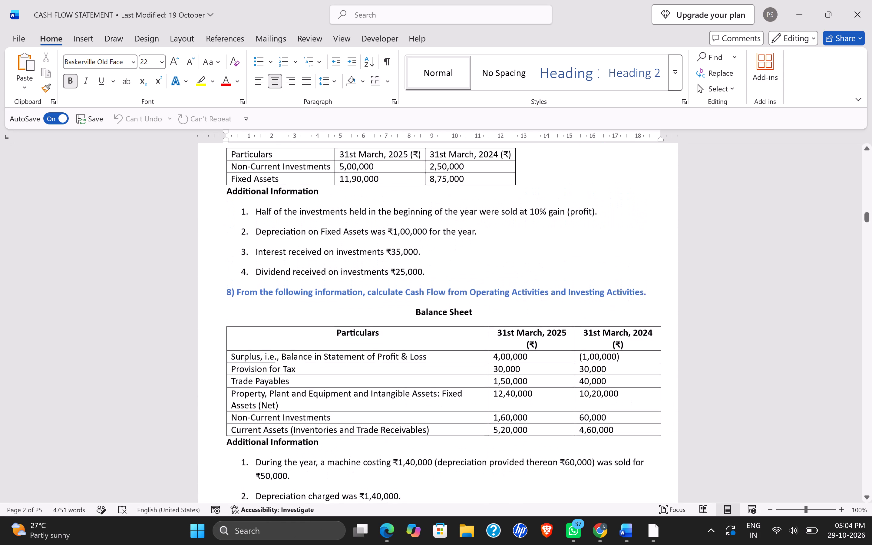
scroll(161, 458, up, 2)
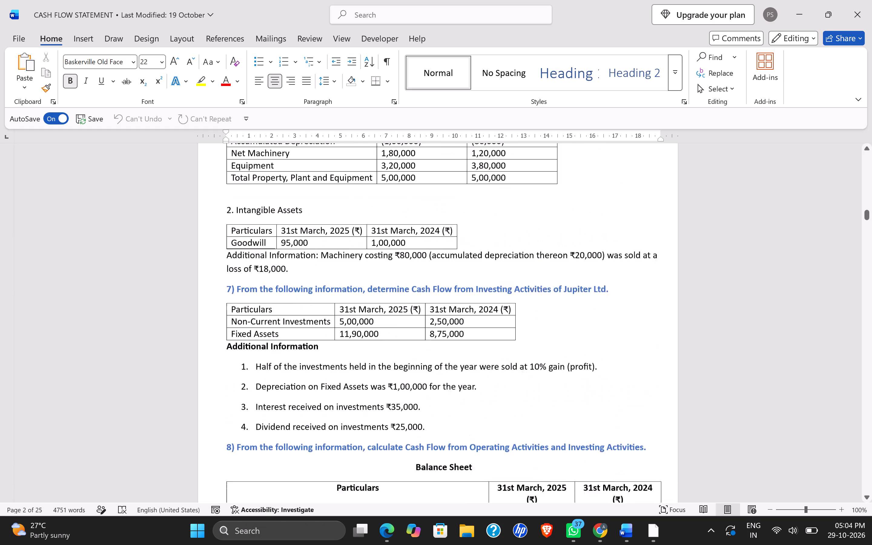
scroll(161, 458, up, 5)
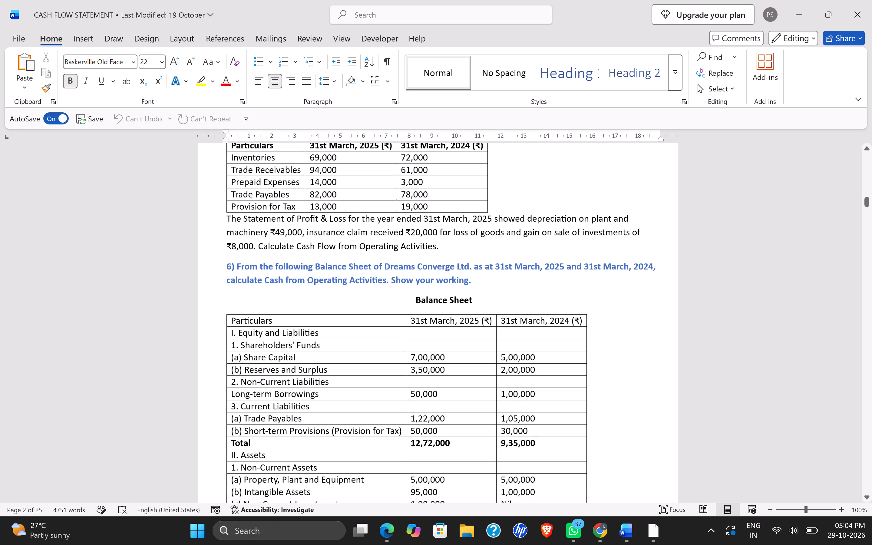
scroll(161, 458, down, 4)
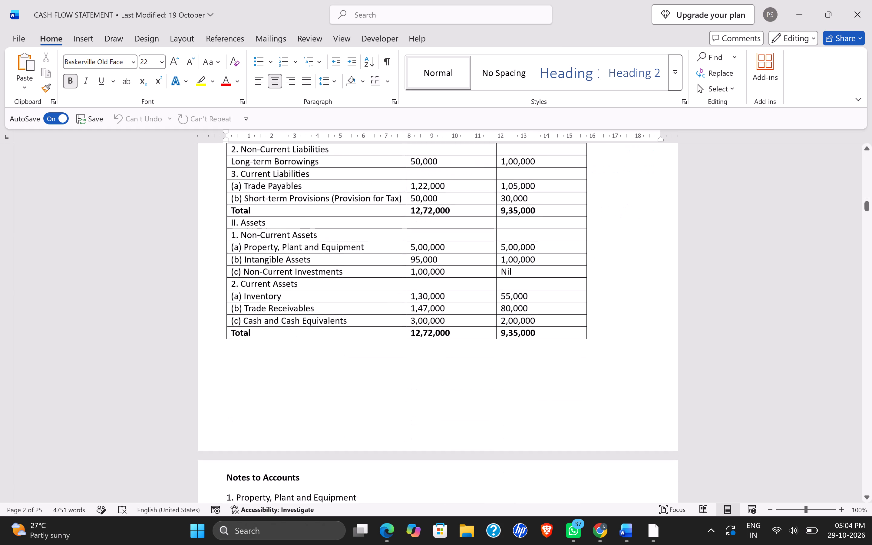
scroll(161, 458, down, 2)
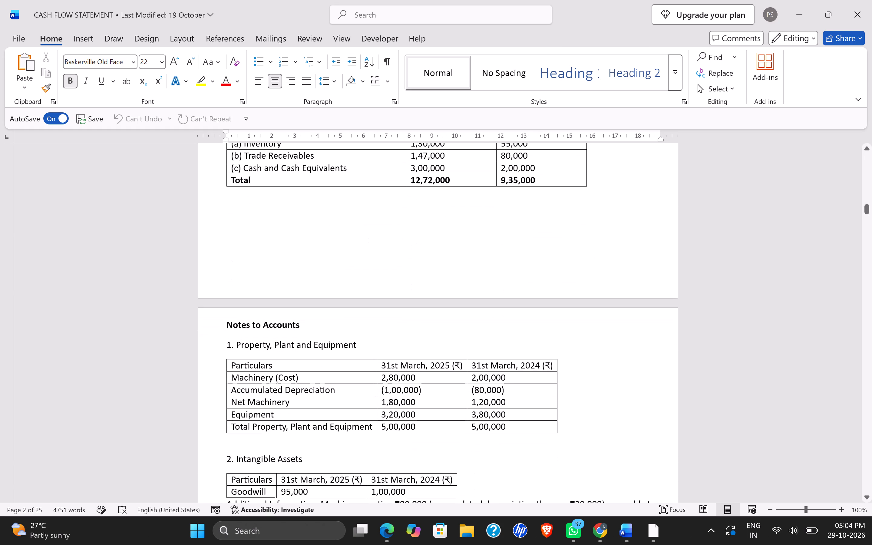
scroll(161, 458, up, 4)
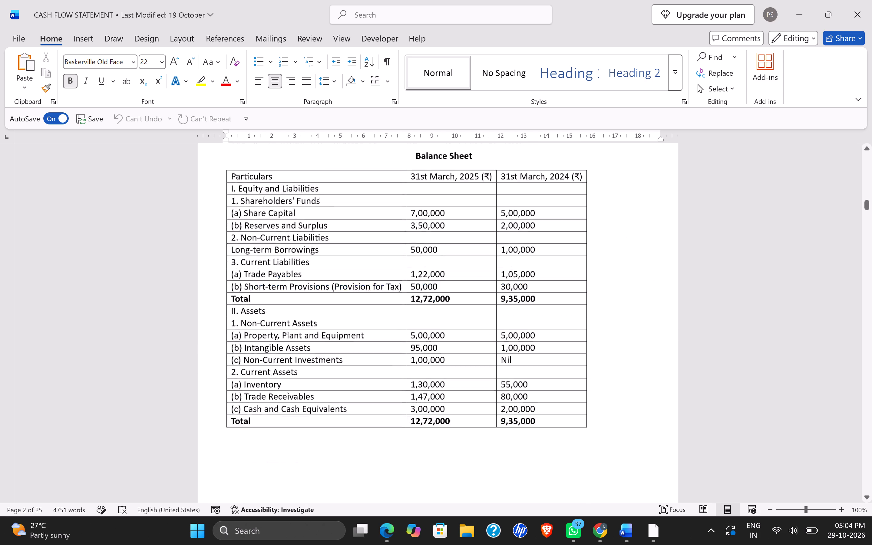
scroll(161, 458, up, 4)
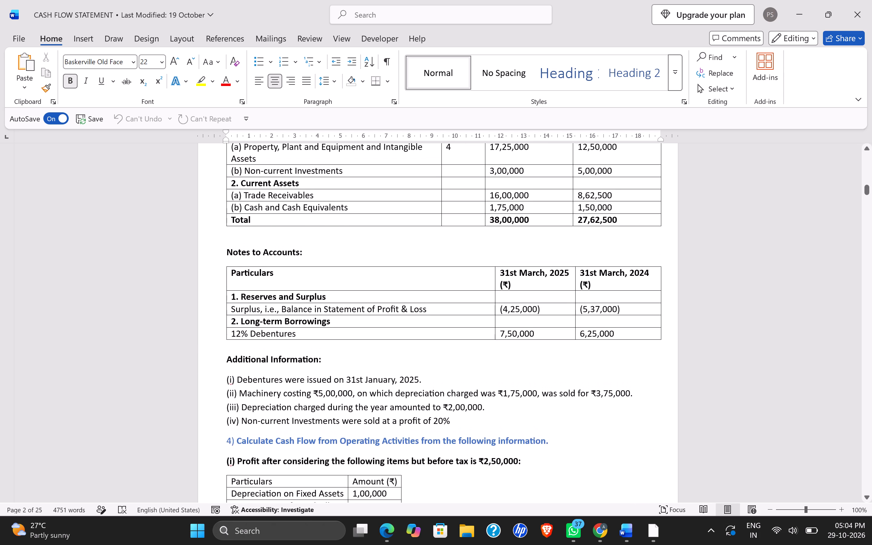
scroll(161, 458, up, 3)
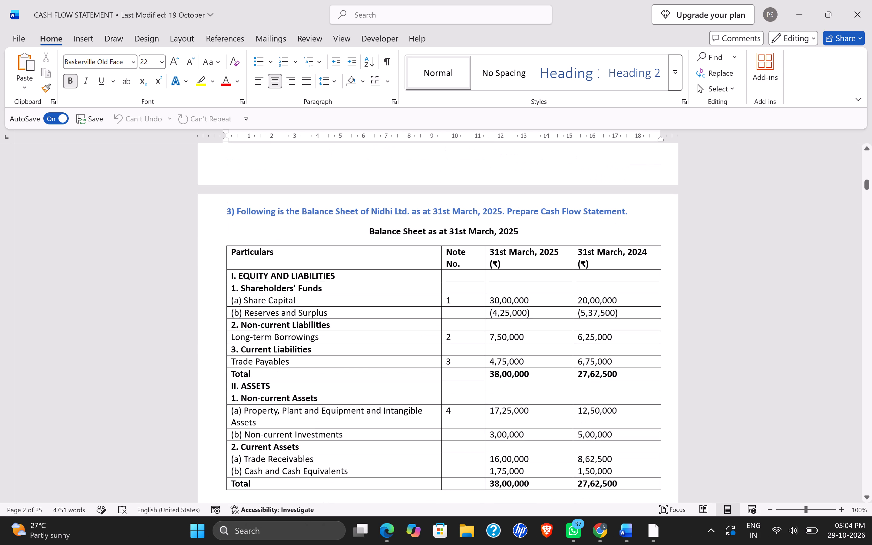
scroll(161, 458, down, 3)
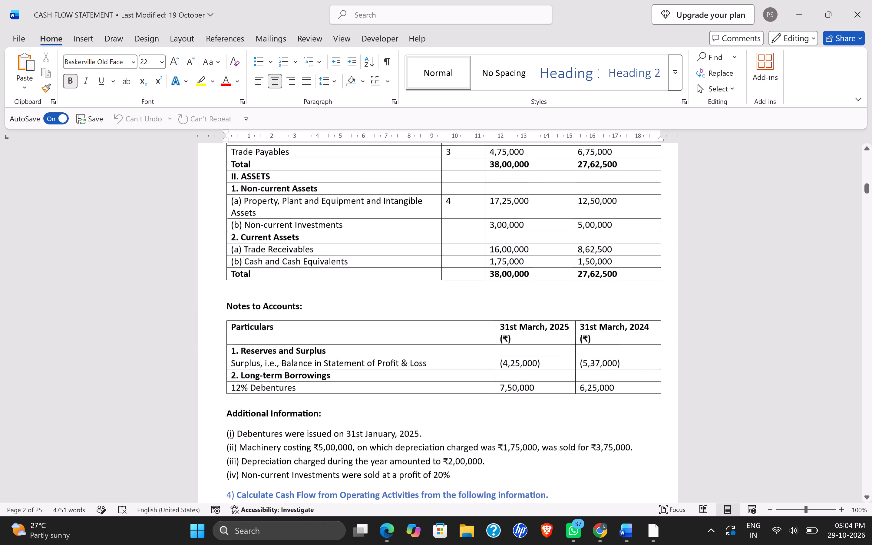
scroll(161, 458, down, 1)
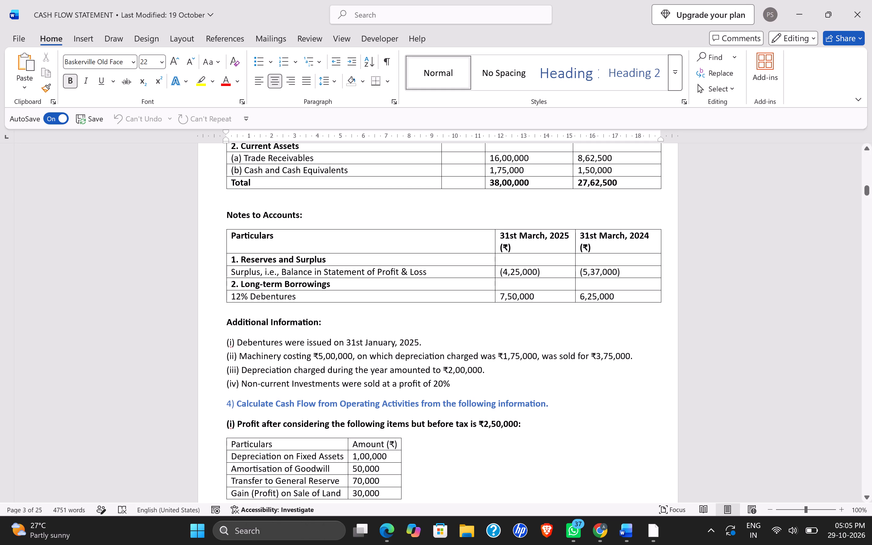
Copy questions 2 and 3 in full, from the Car Easy Ltd. text through Nidhi Ltd.'s additional information.
scroll(370, 305, up, 7)
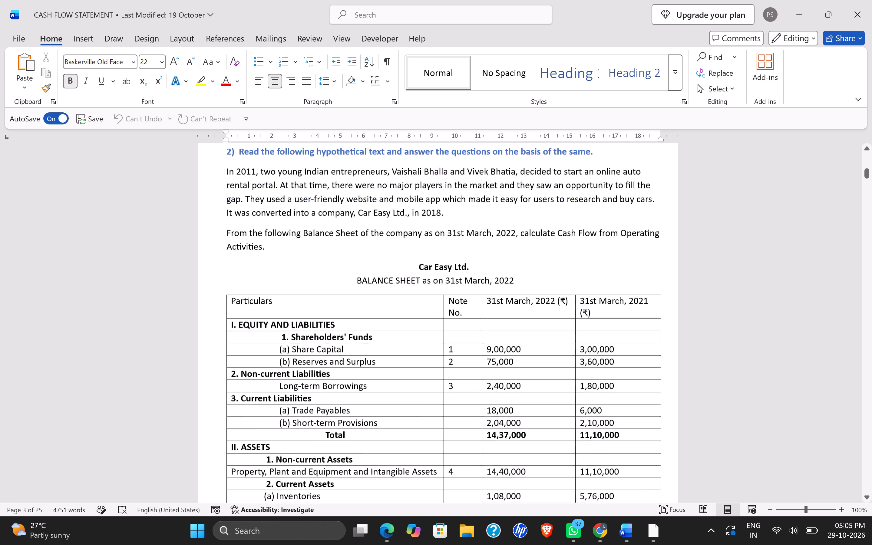
scroll(370, 305, up, 2)
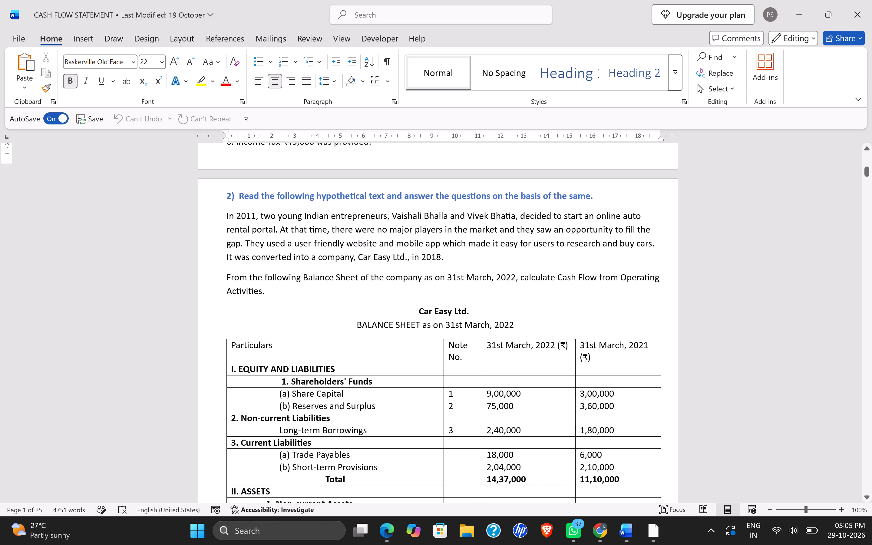
drag(225, 198, 398, 505)
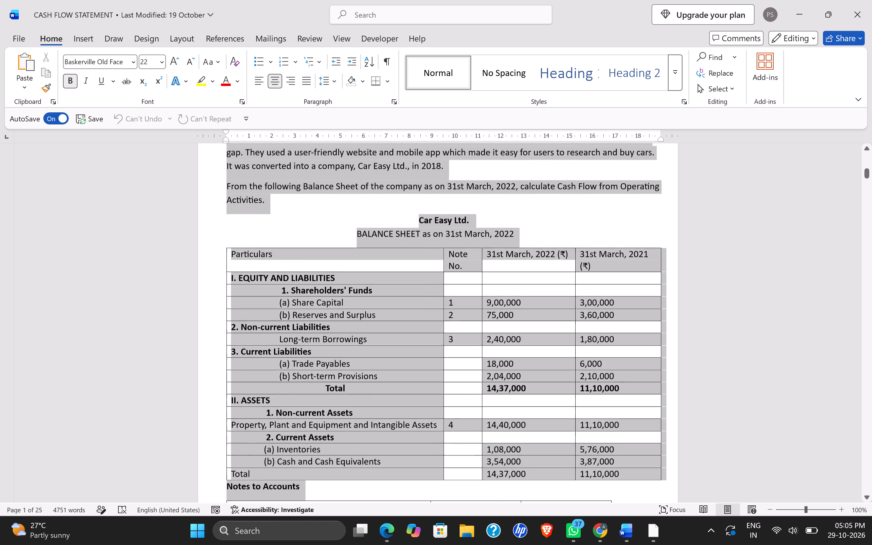
drag(398, 505, 392, 504)
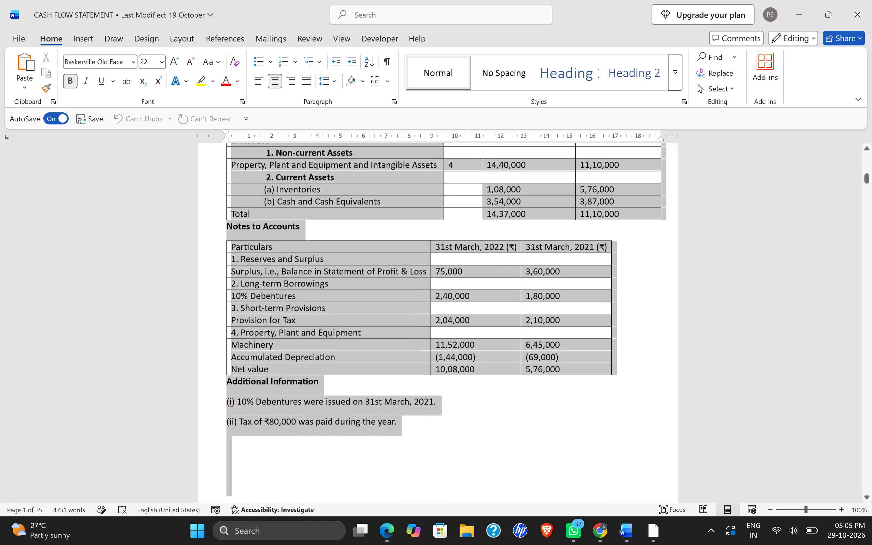
drag(392, 504, 513, 344)
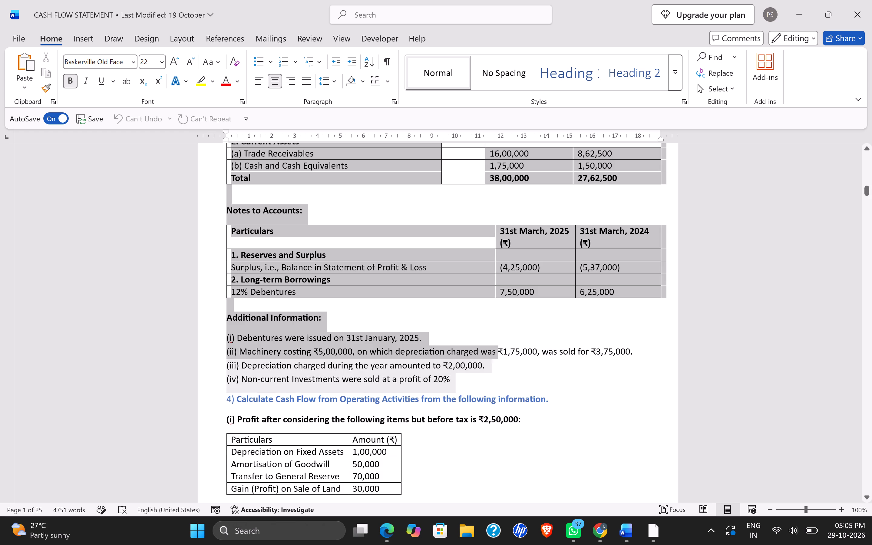
drag(513, 344, 516, 380)
key(ctrl+v)
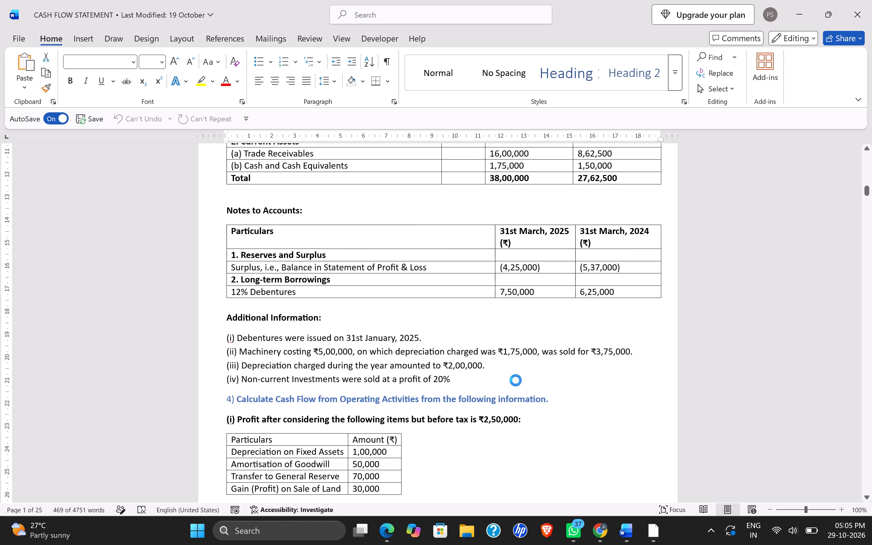
key(ctrl+z)
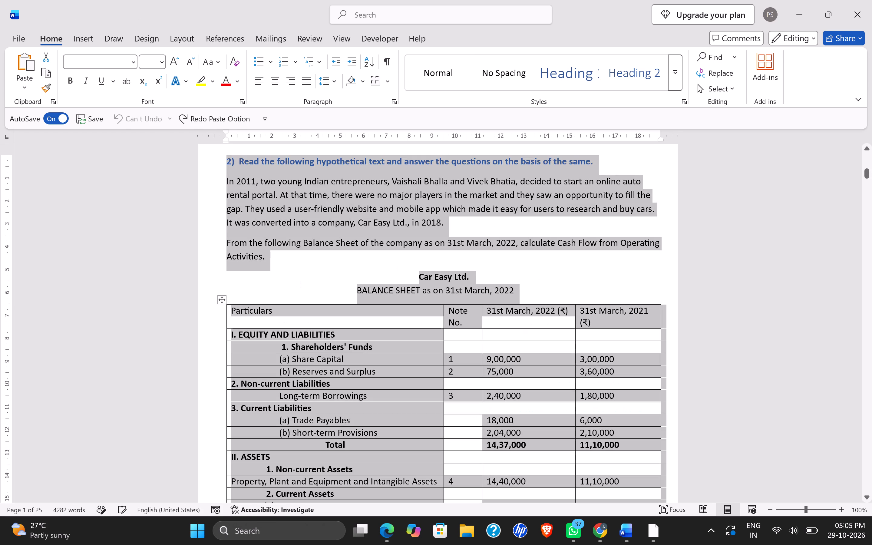
key(ctrl+c)
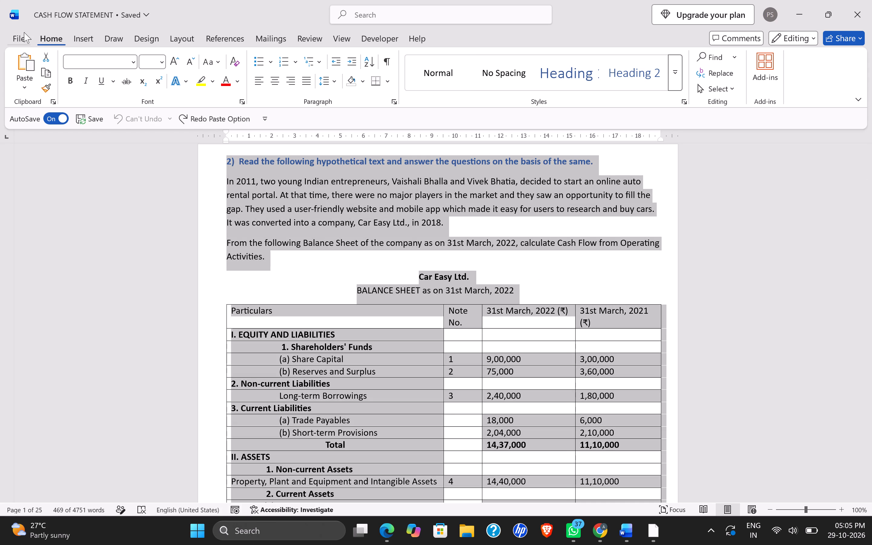
Create a new blank document and paste the copied questions 2 and 3 into it.
click(13, 30)
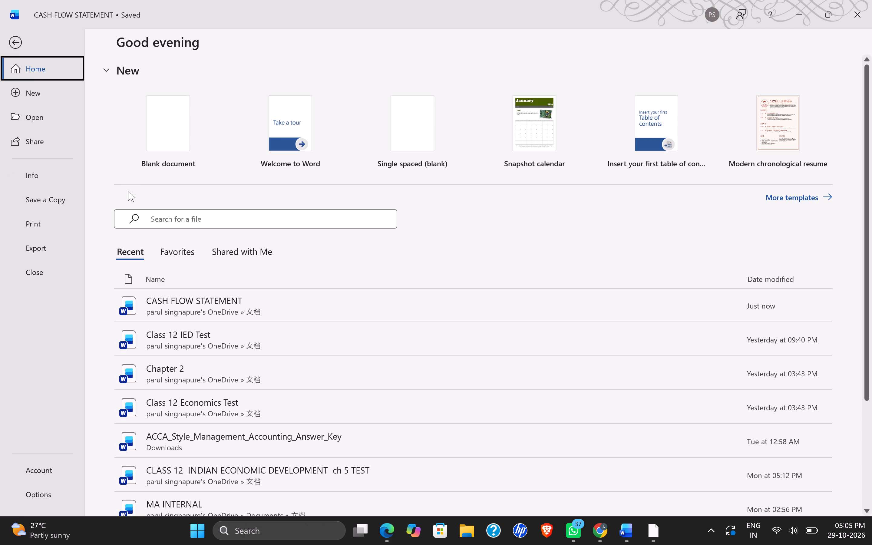
click(185, 122)
click(269, 215)
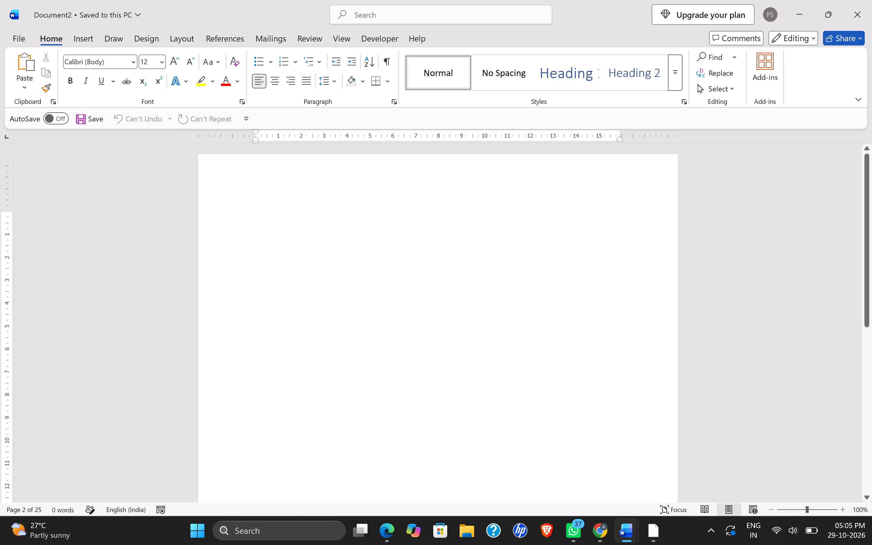
key(ctrl+v)
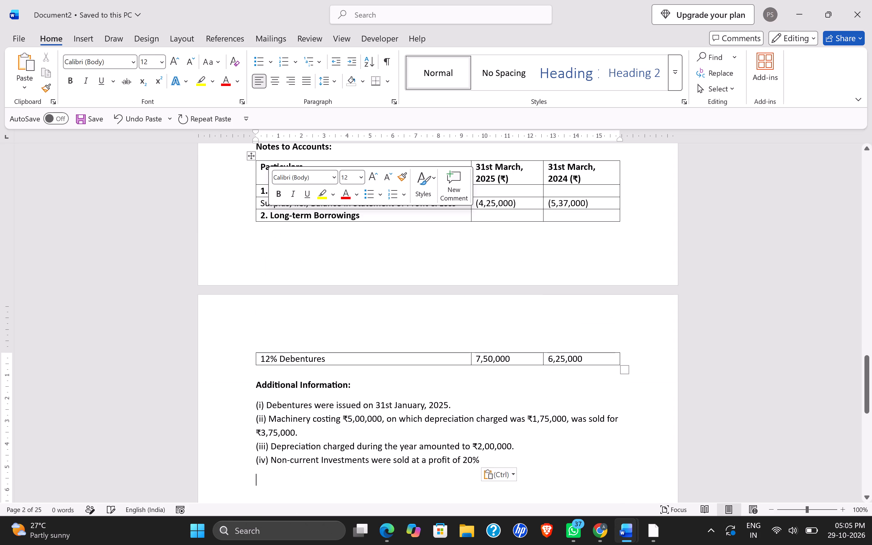
Extend the question 3 heading after "Prepare Cash Flow Statement" with "from Financing and investing Activities".
scroll(269, 215, up, 9)
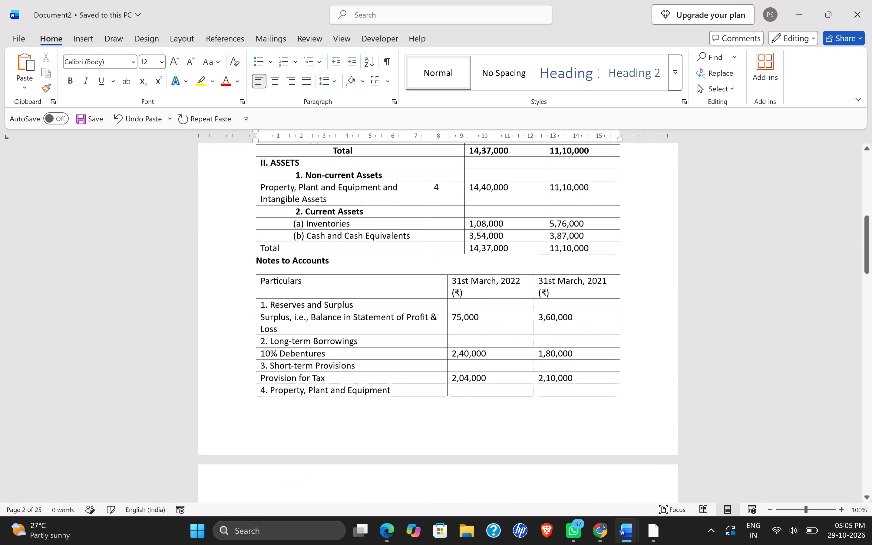
scroll(375, 313, down, 3)
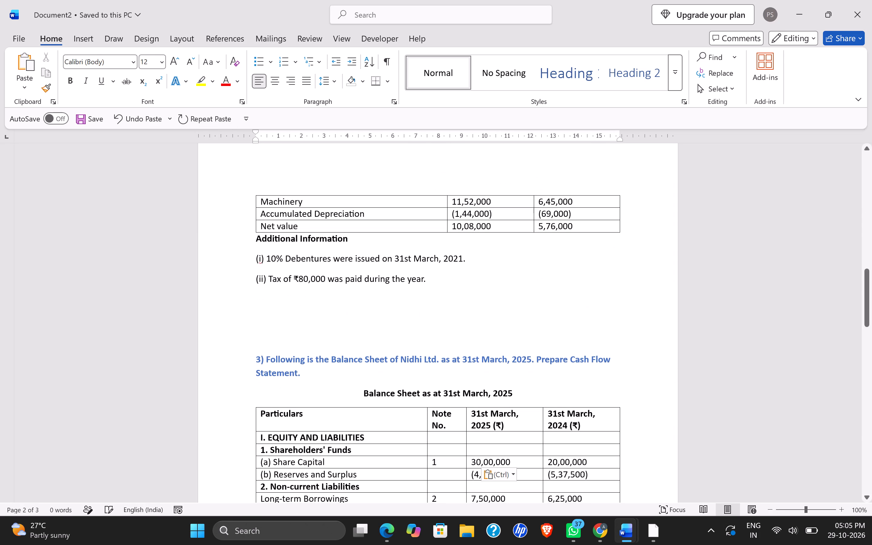
click(297, 375)
key(space)
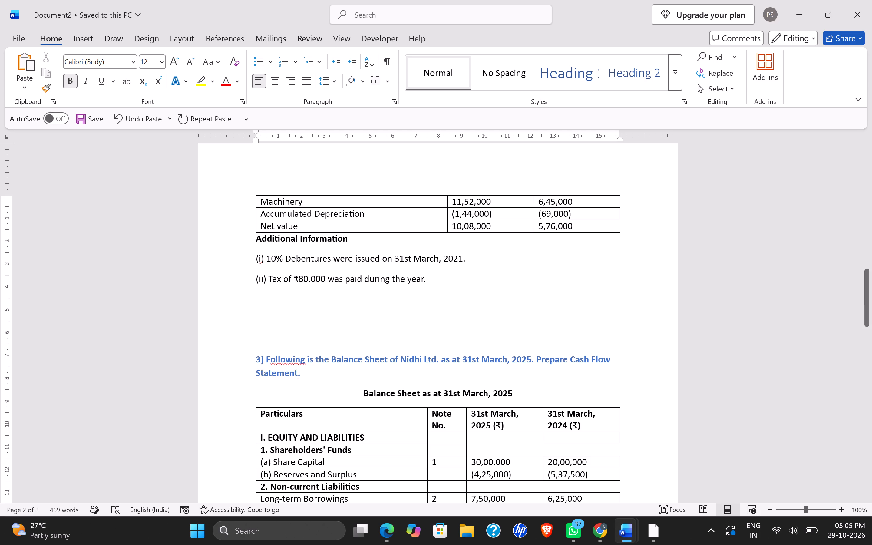
text(fr)
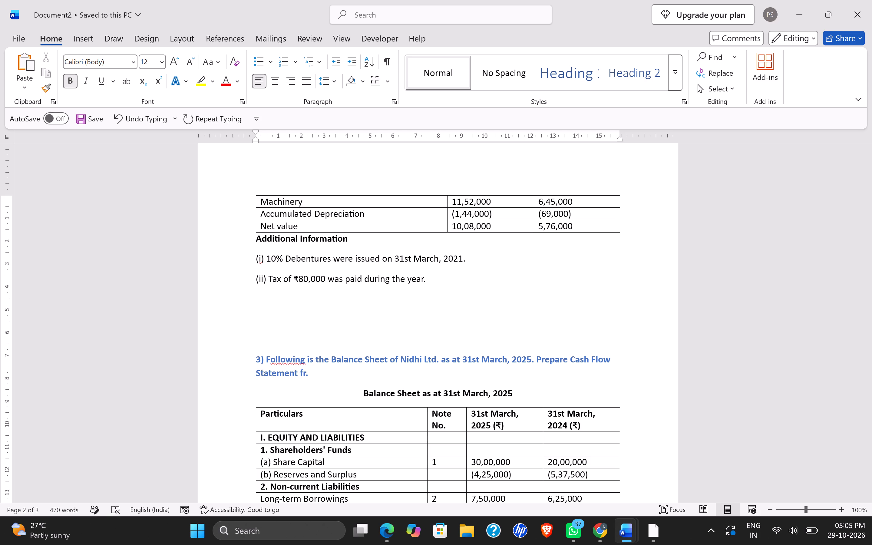
text(om)
key(space)
text(Finan)
text(cinf)
key(BackSpace)
text(g and investing Activities)
key(Return)
key(BackSpace)
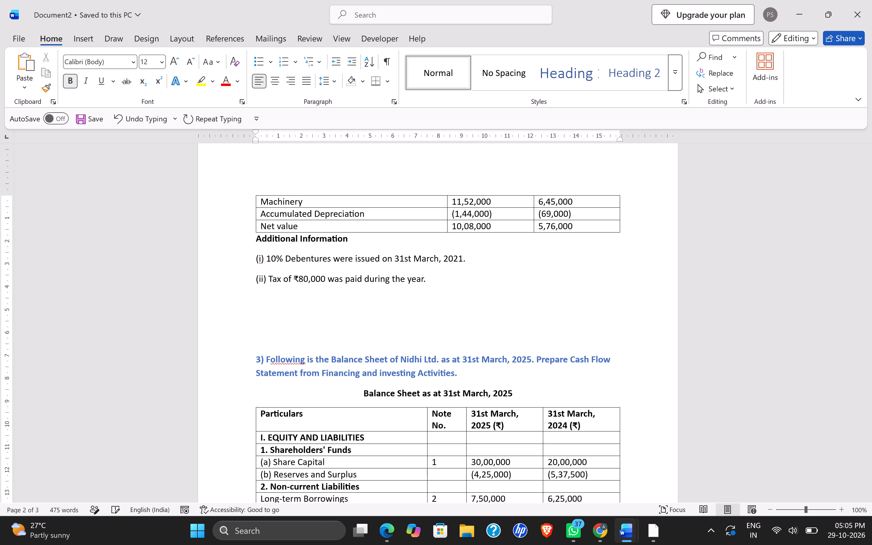
Widen the text area of Document2 by moving the left page margin outward by about 0.8 cm.
scroll(286, 319, up, 7)
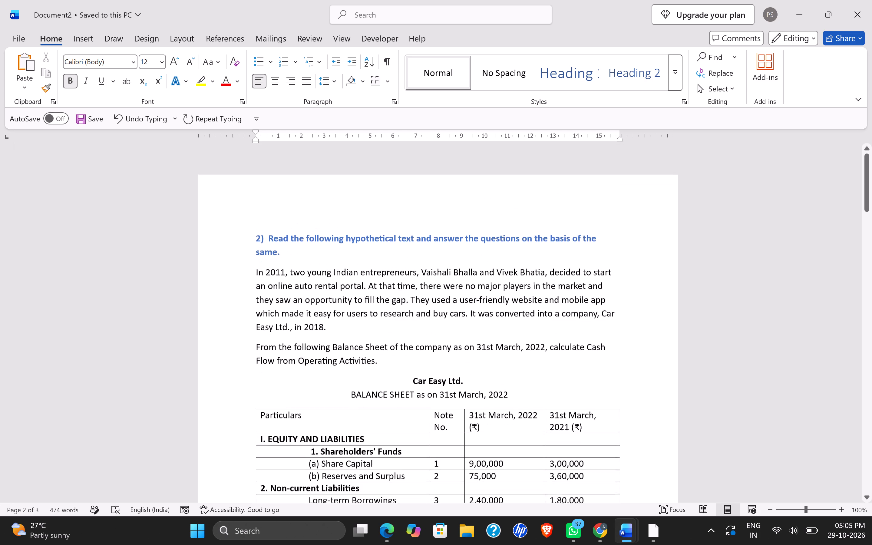
drag(253, 137, 233, 133)
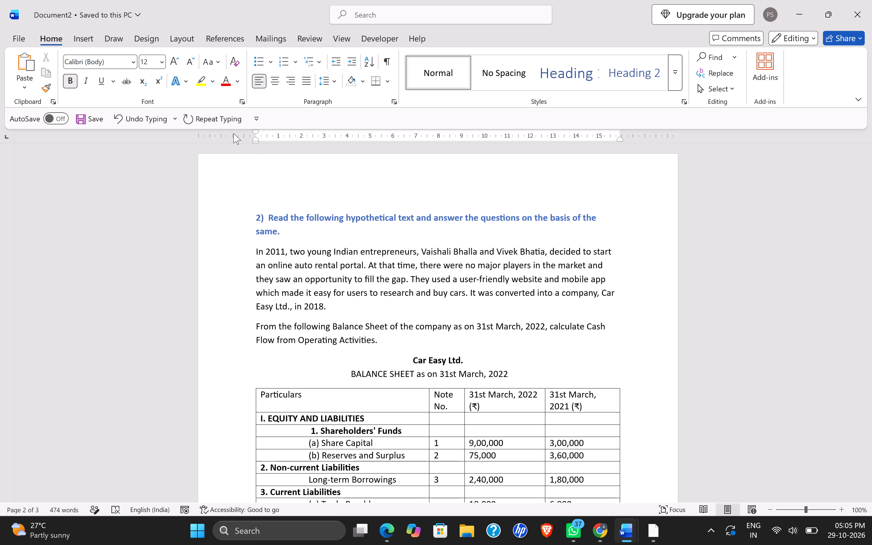
drag(254, 135, 222, 134)
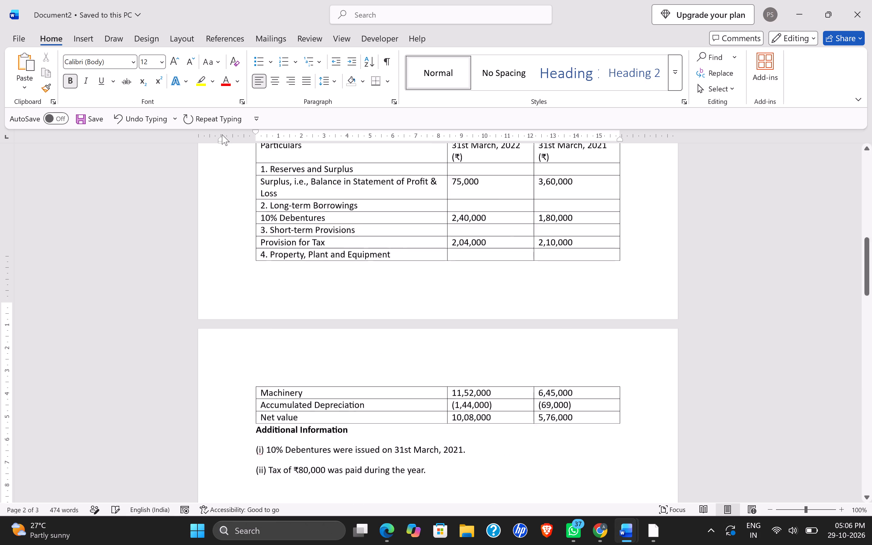
drag(253, 136, 214, 130)
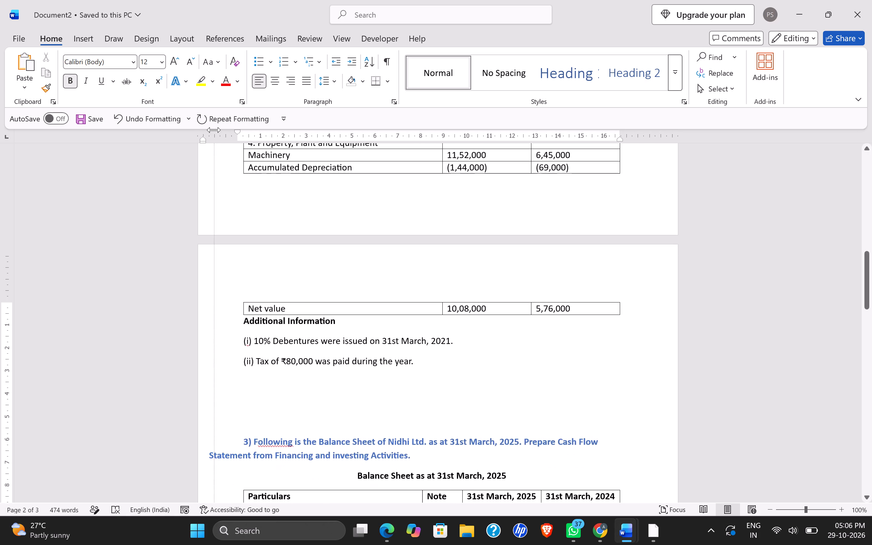
drag(214, 130, 240, 135)
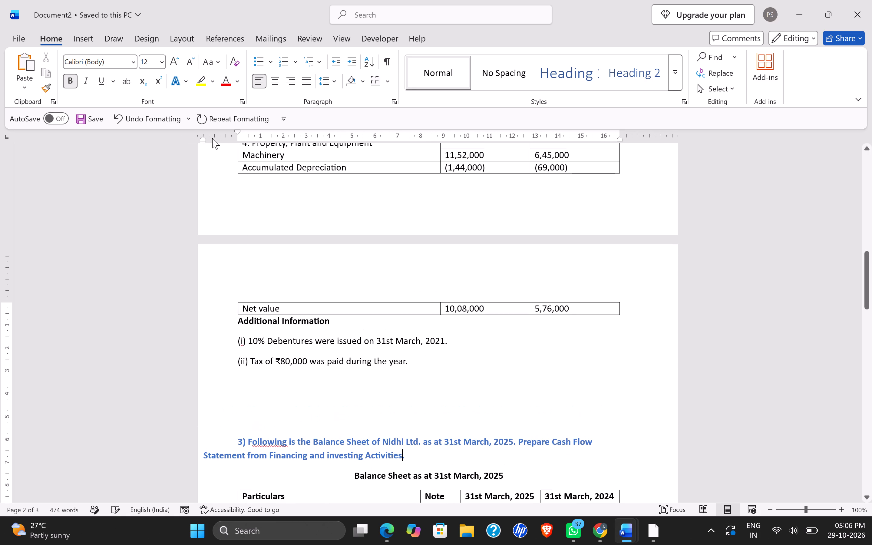
Align both the first-line and hanging indents of the question 3 Nidhi Ltd. heading with the left margin.
drag(204, 139, 230, 144)
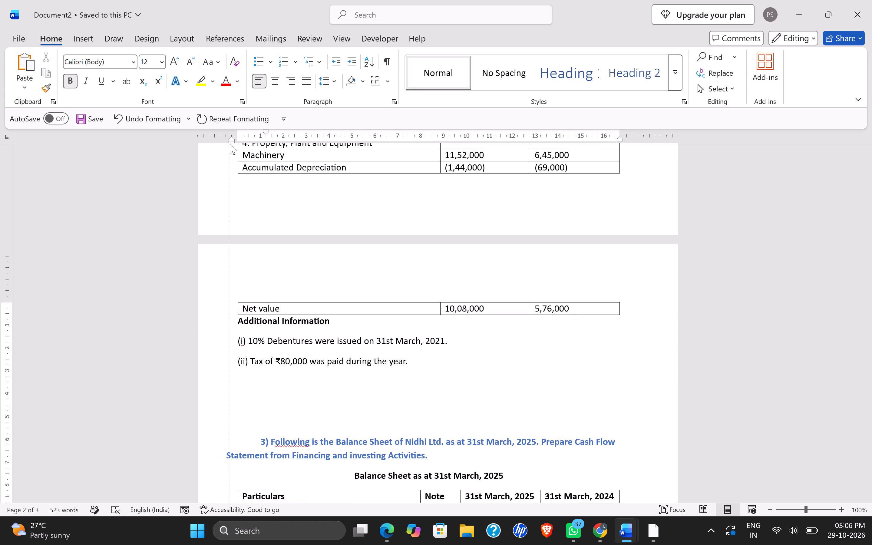
drag(230, 144, 236, 146)
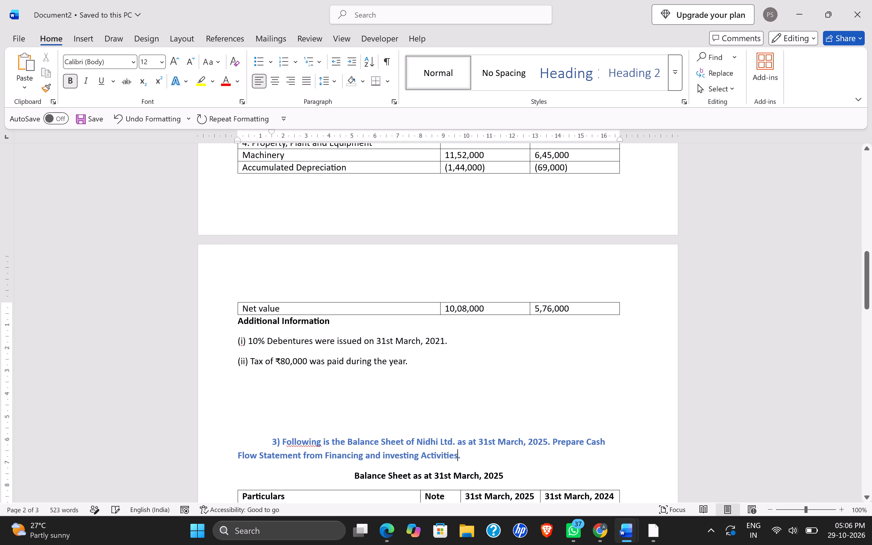
drag(271, 132, 243, 132)
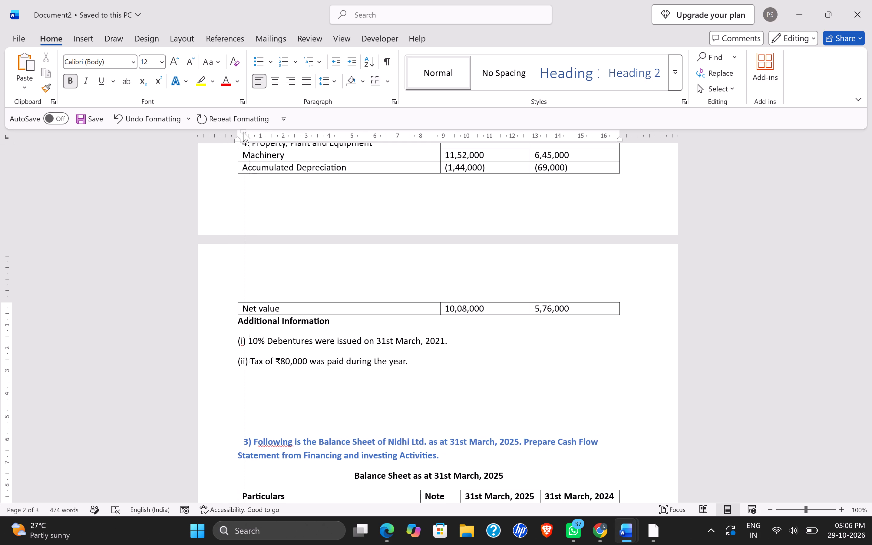
drag(243, 132, 236, 132)
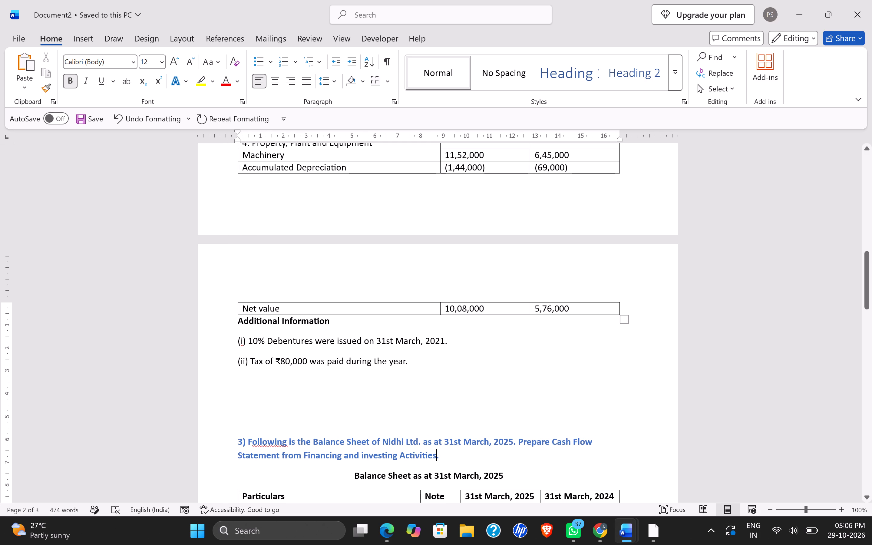
Move the right page margin outward by about 0.8 cm.
drag(619, 133, 645, 138)
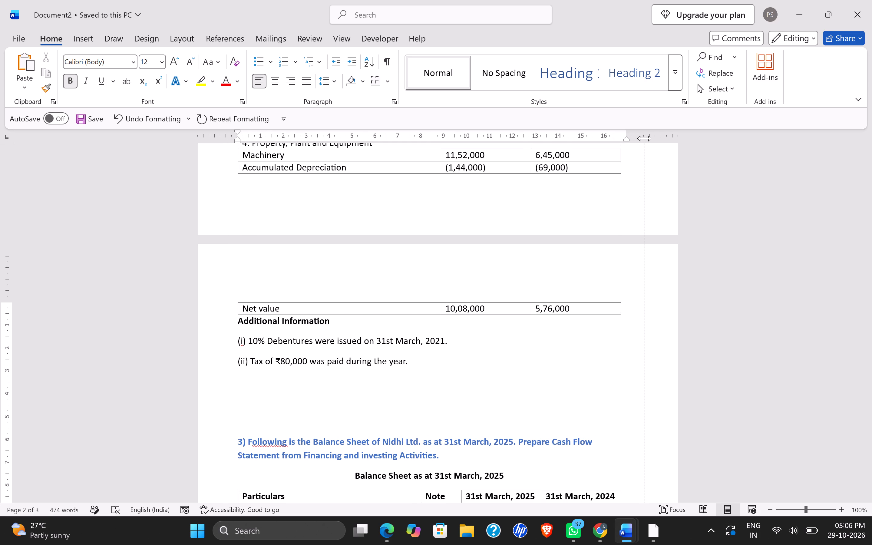
drag(645, 138, 645, 138)
Copy question 7 on Jupiter Ltd.'s Cash Flow from Investing Activities from the CASH FLOW STATEMENT document, including its table and four additional information points.
scroll(513, 255, down, 3)
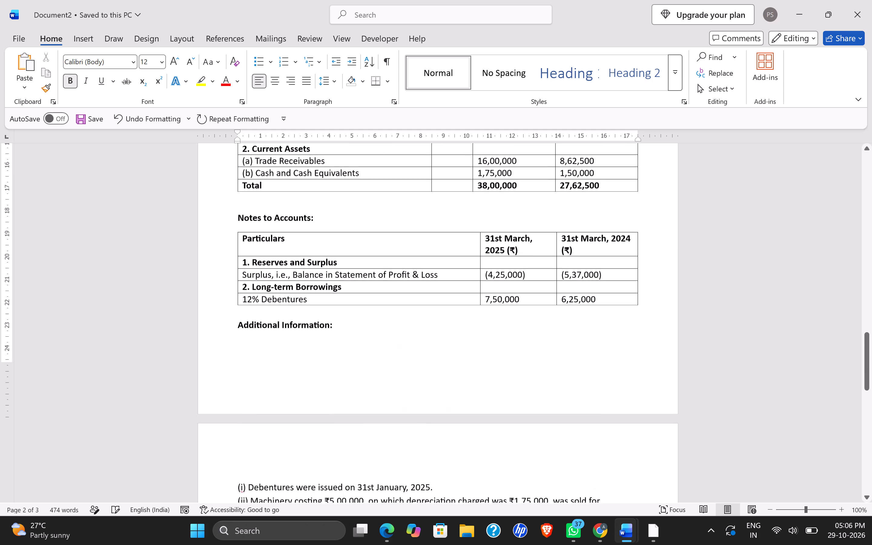
scroll(513, 255, down, 3)
scroll(513, 255, up, 5)
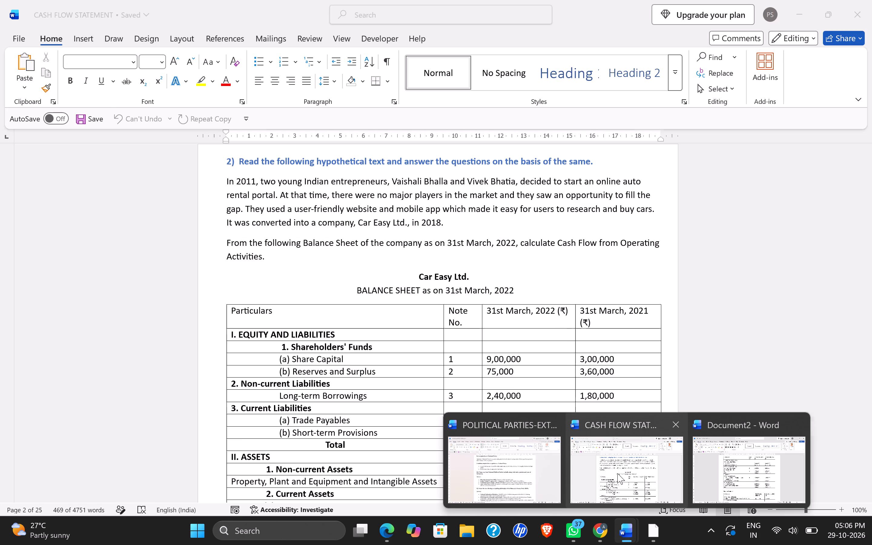
click(617, 473)
scroll(506, 341, down, 4)
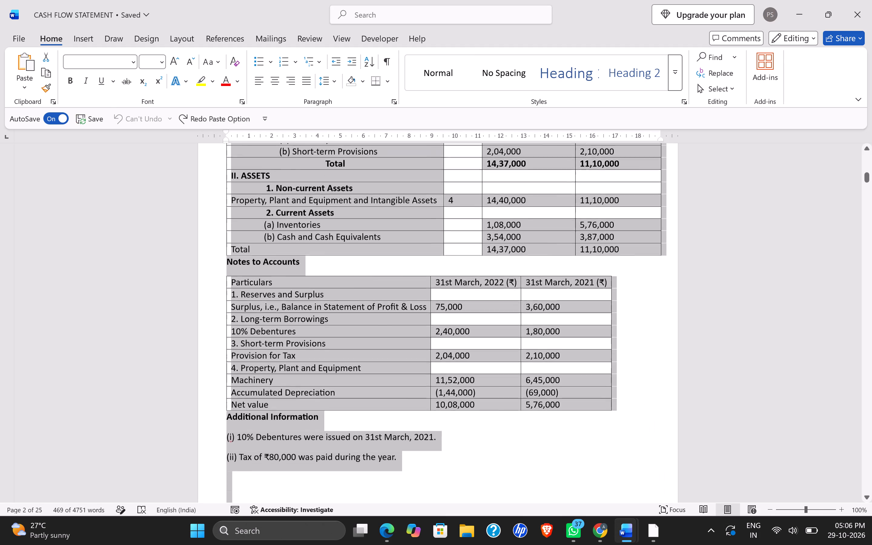
scroll(506, 341, down, 13)
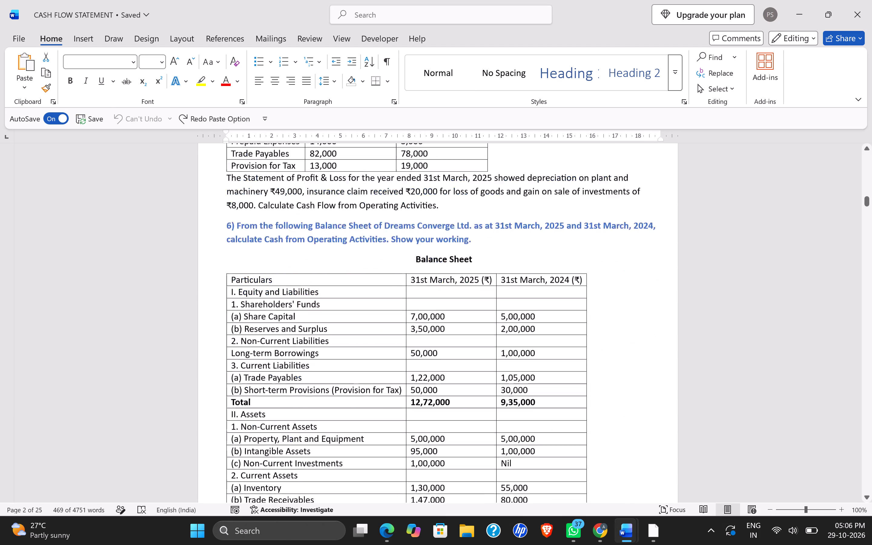
scroll(506, 341, up, 1)
scroll(506, 341, down, 4)
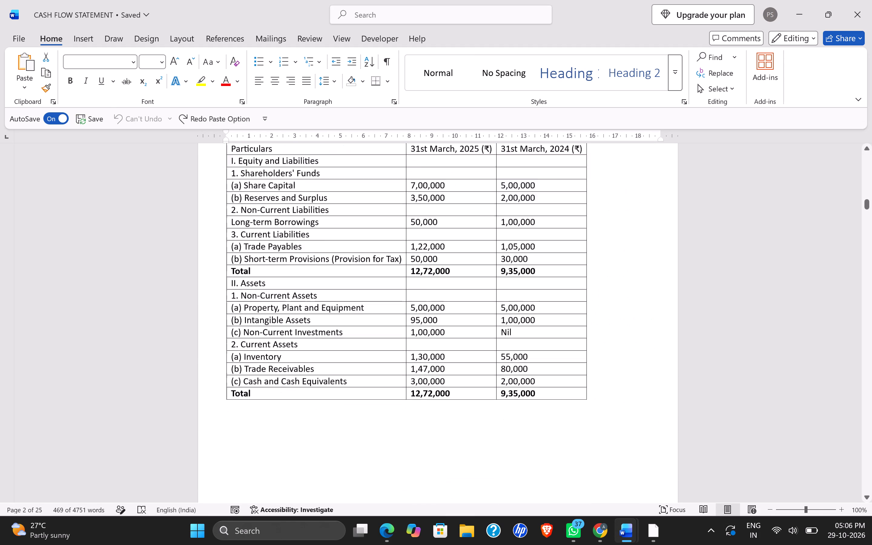
scroll(506, 341, down, 2)
scroll(506, 341, right, 1)
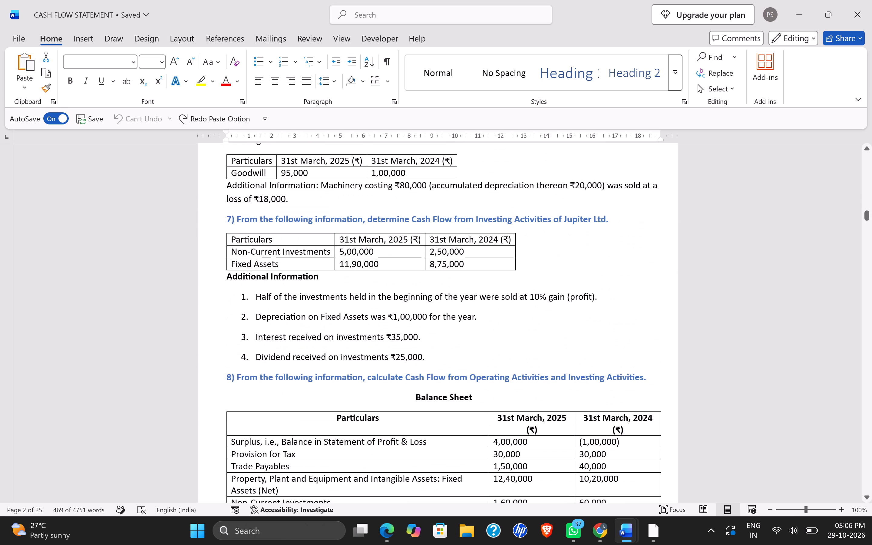
drag(226, 219, 444, 351)
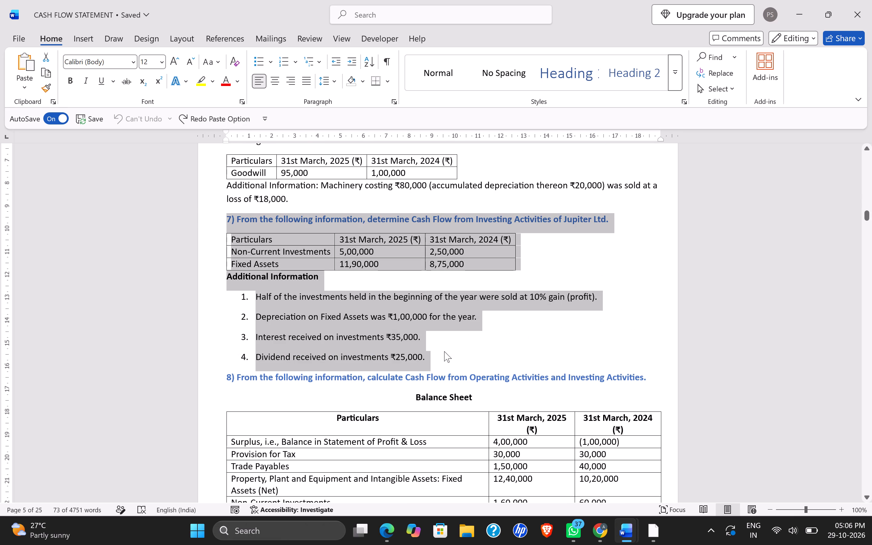
key(ctrl+c)
Paste question 7 into Document2 below question 3's last additional information point, leaving a blank line between them.
click(740, 477)
scroll(497, 426, down, 3)
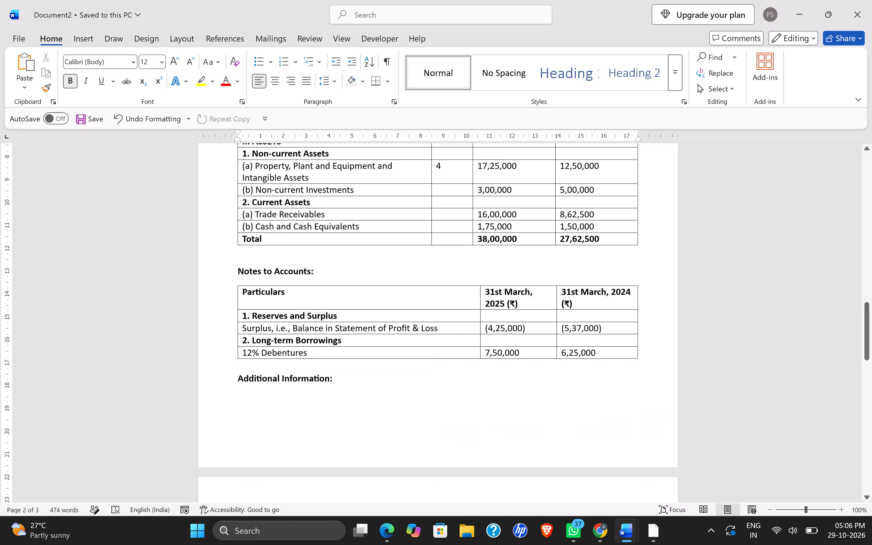
scroll(497, 426, down, 3)
scroll(497, 426, up, 1)
scroll(497, 426, down, 1)
click(493, 453)
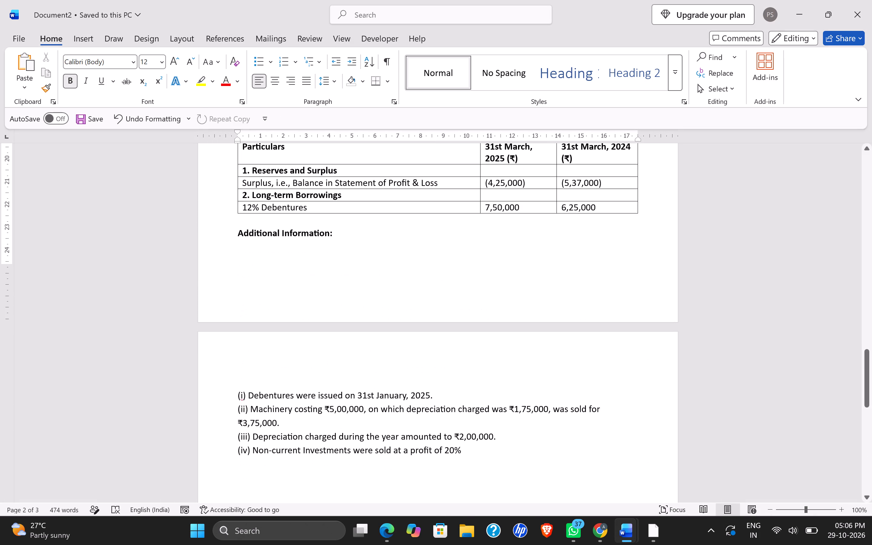
key(Return)
key(Return)
key(ctrl+v)
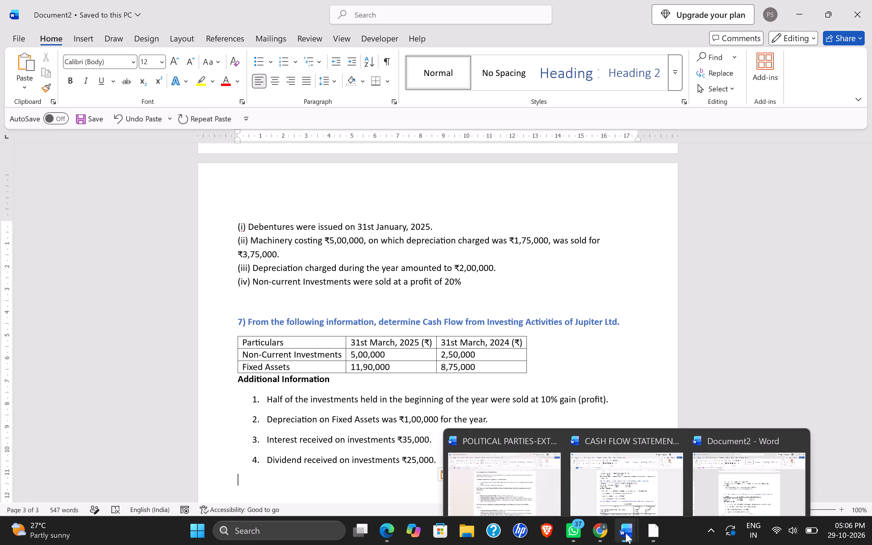
Copy question 11 on Cash Flows from Financing Activities from the CASH FLOW STATEMENT document, with its table and additional information.
click(638, 478)
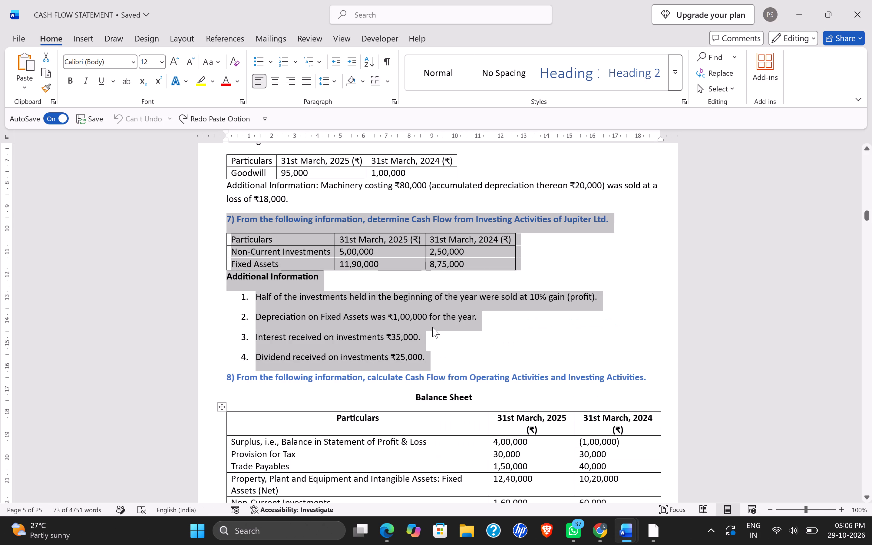
scroll(432, 326, down, 6)
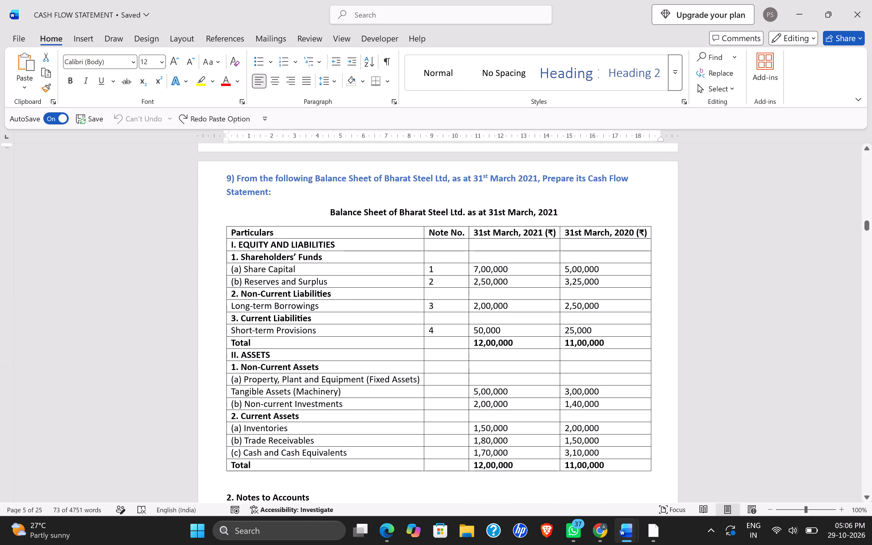
scroll(432, 326, down, 7)
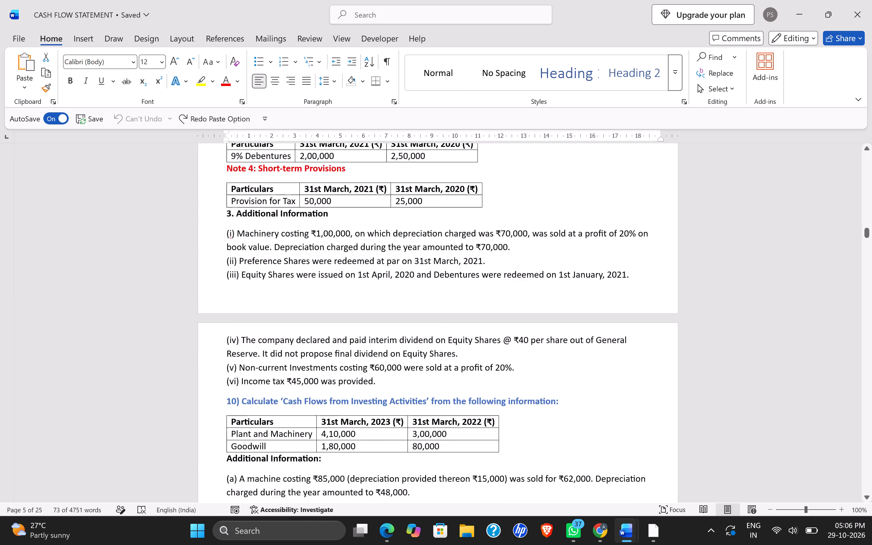
scroll(432, 326, down, 3)
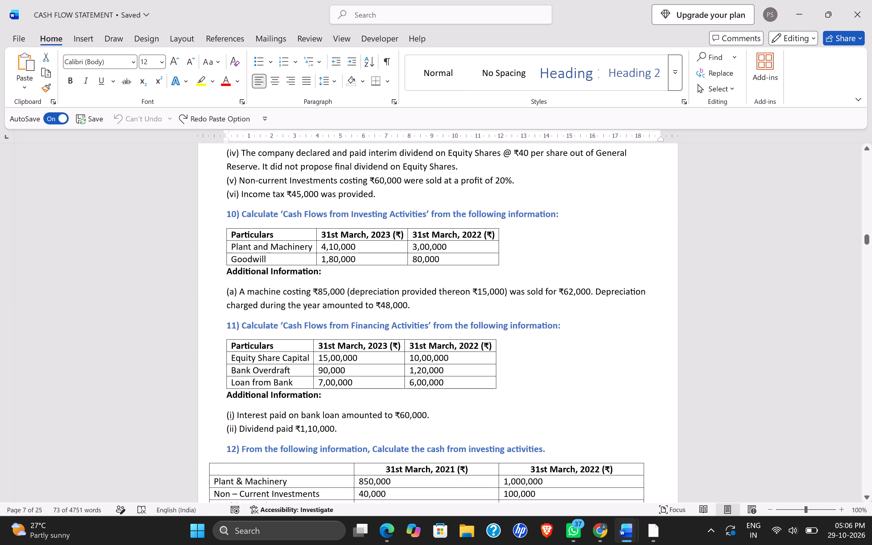
drag(218, 327, 306, 380)
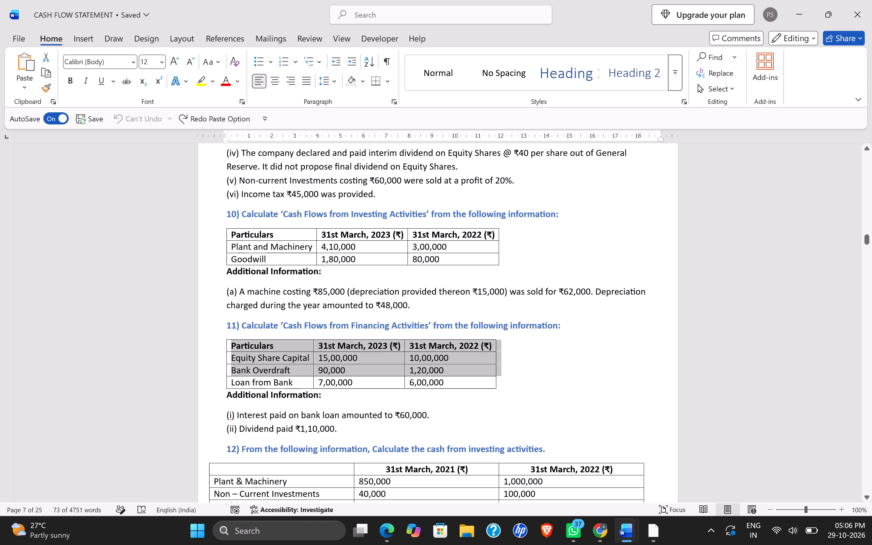
drag(306, 380, 336, 427)
key(ctrl+c)
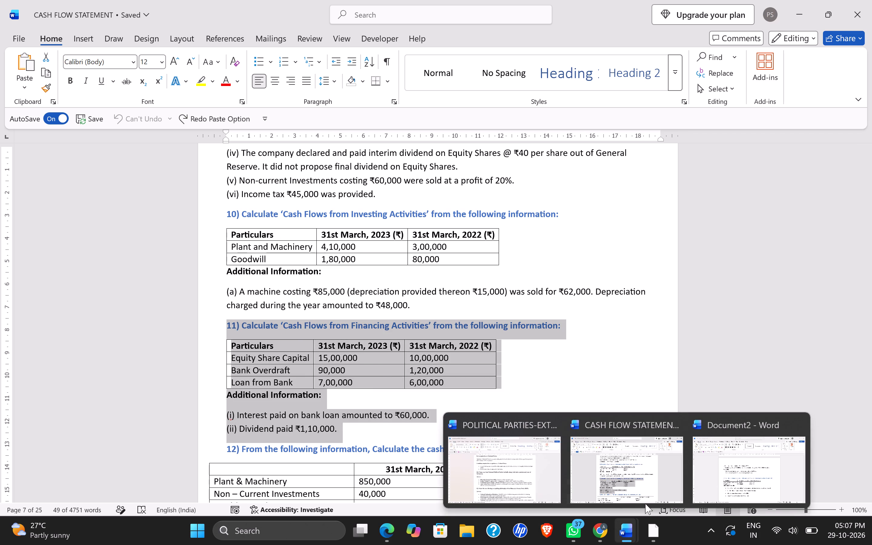
Paste question 11 at the end of Document2, after question 7's additional information list.
click(755, 458)
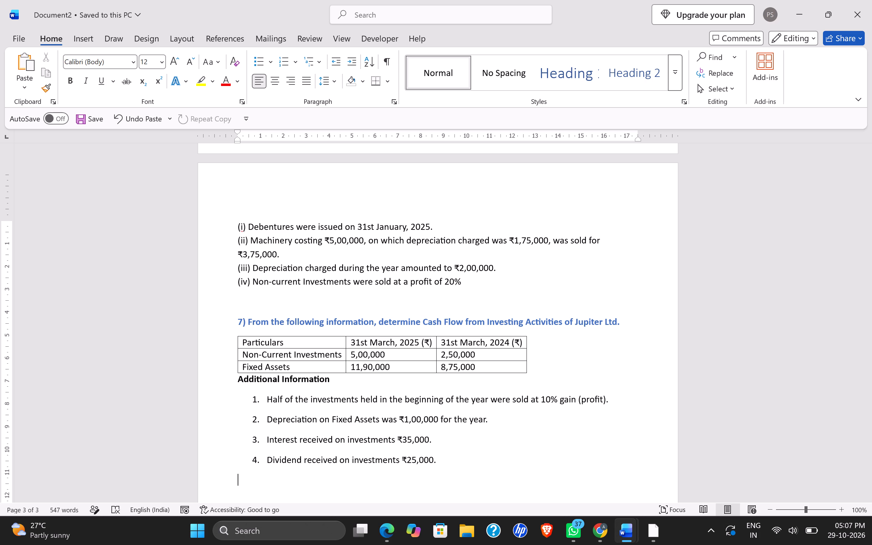
key(ctrl+v)
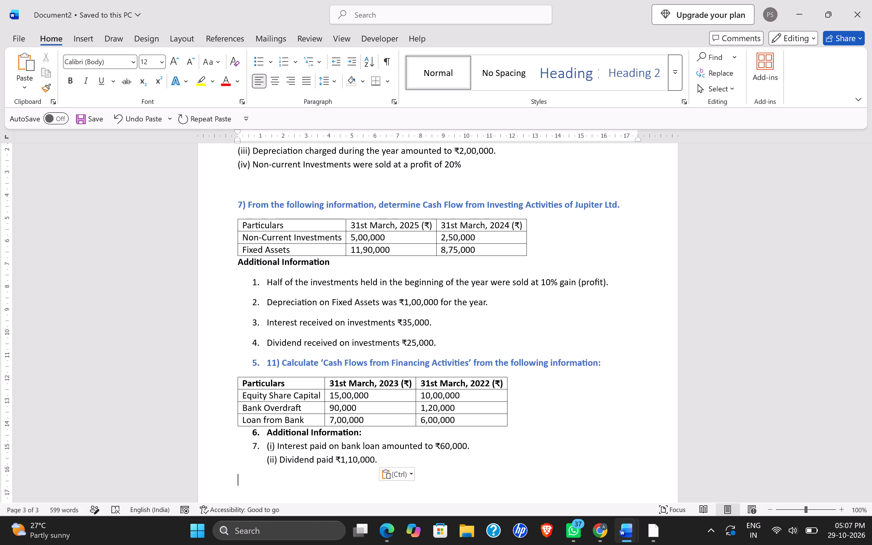
Reduce the top page margin of Document2 to about 0.7 cm.
scroll(603, 381, up, 11)
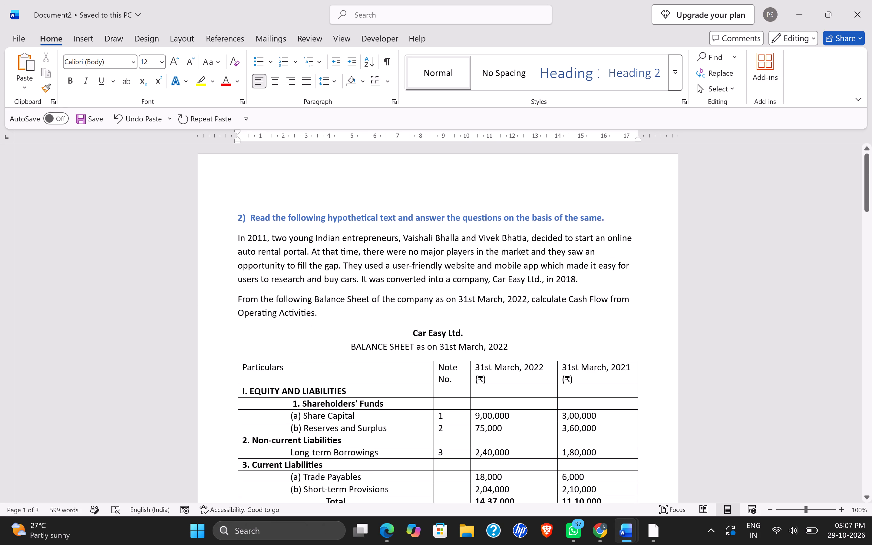
click(296, 190)
click(6, 209)
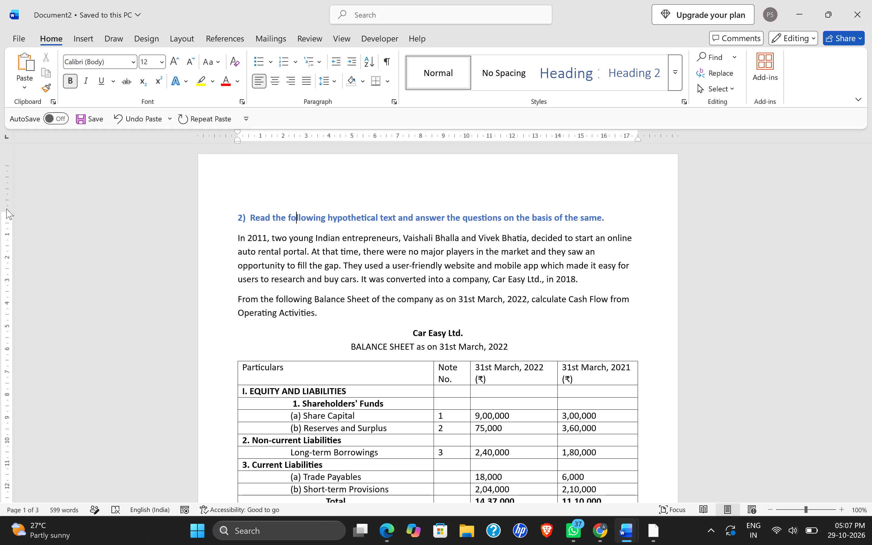
drag(6, 212, 17, 174)
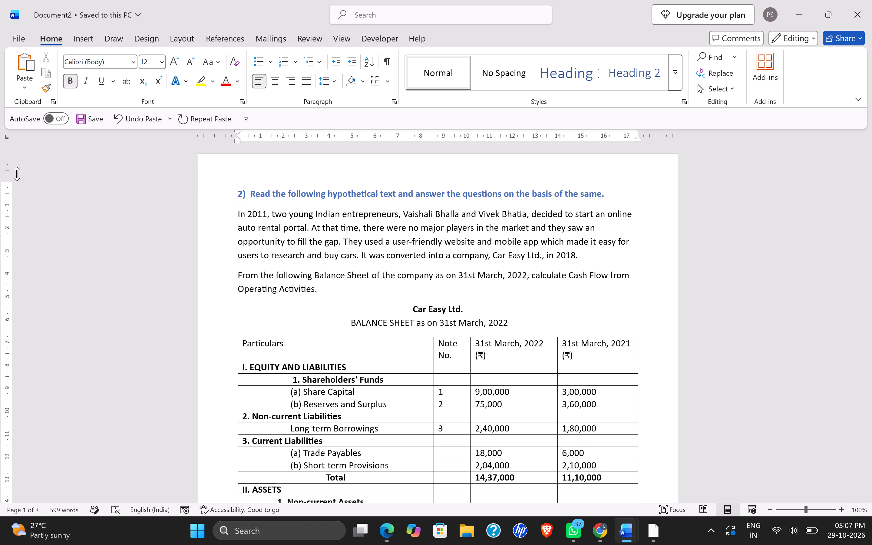
drag(17, 174, 19, 170)
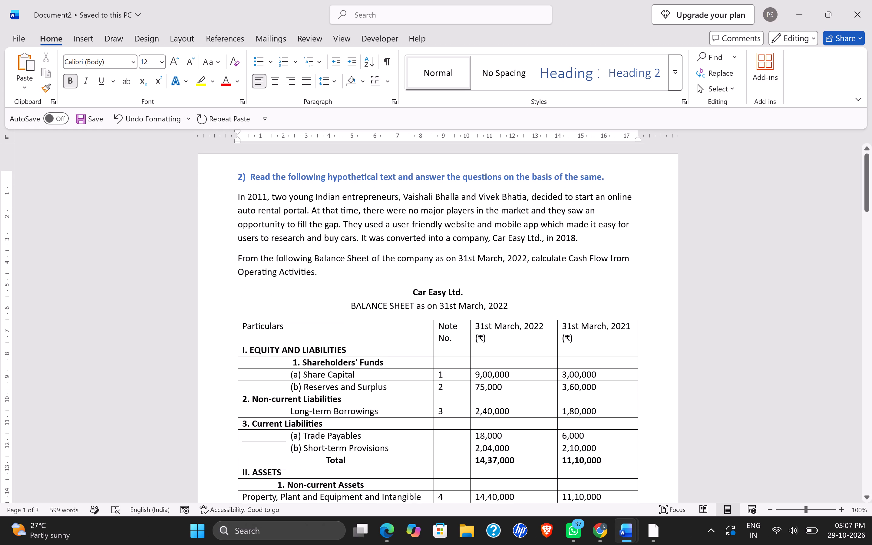
Add the heading lines "CLASS XII – CBSE" and "TEST – CASH FLOW STATEMENT" above the first question in Document2.
click(235, 180)
key(Return)
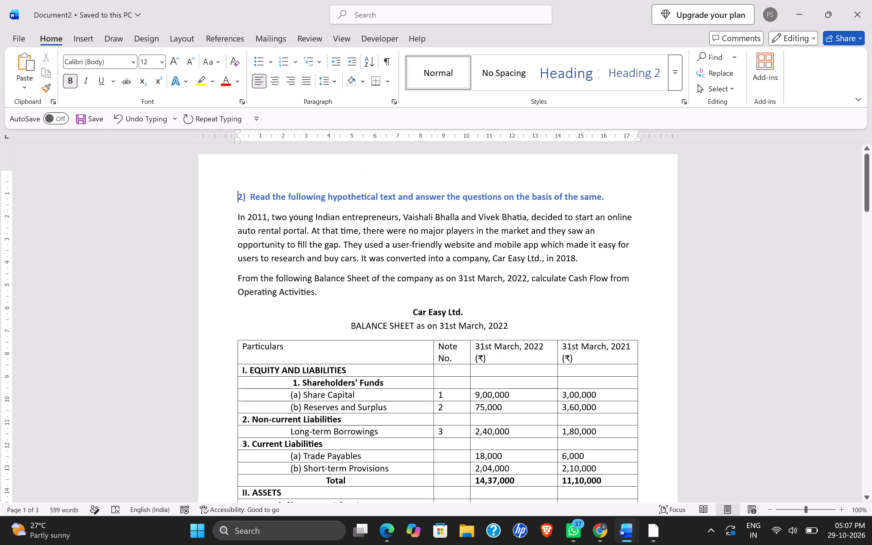
click(330, 171)
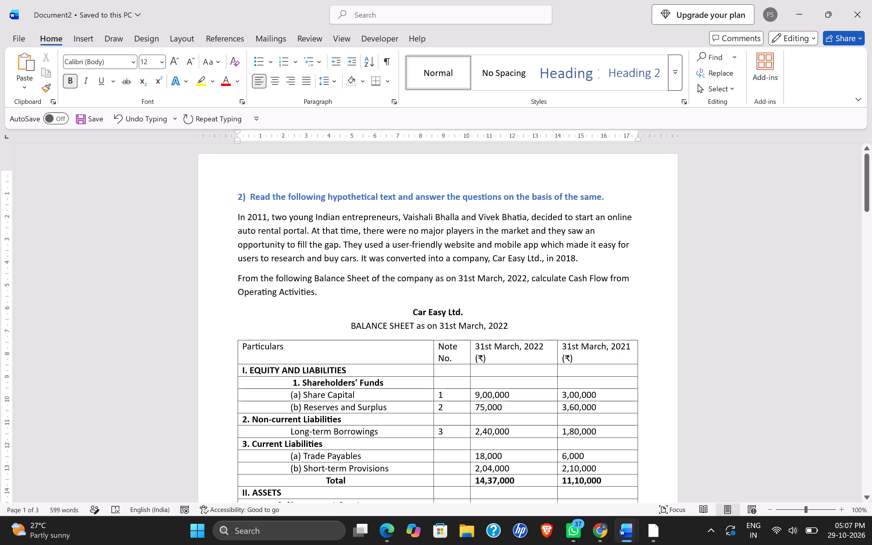
text(CLASS XII - CBSE)
key(space)
key(Return)
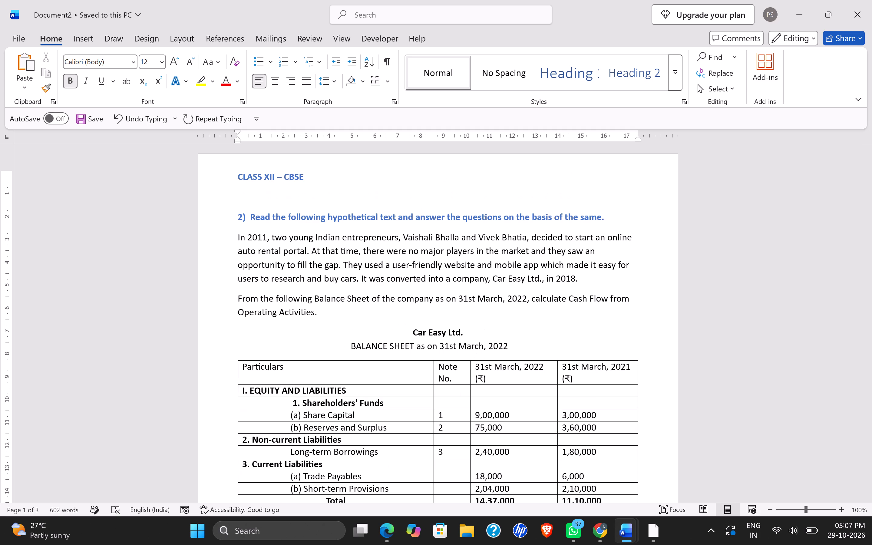
text(TEST - CASH FLOW STATE)
text(MEN)
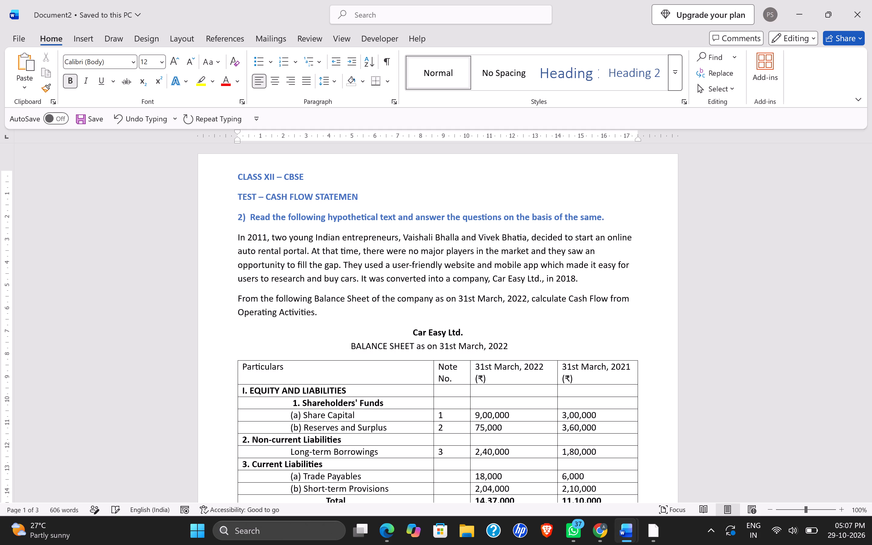
key(r)
key(BackSpace)
key(t)
Renumber the opening hypothetical-text question on Car Easy Ltd. as 1.
click(242, 221)
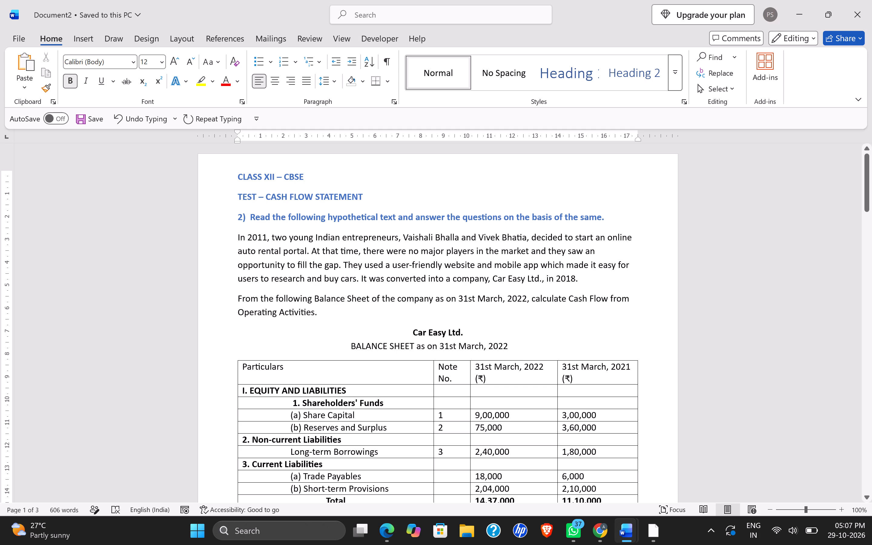
key(BackSpace)
key(1)
Reduce the bottom page margin to about 0.5 cm so question 1's additional information points fit on the first page.
scroll(228, 234, down, 5)
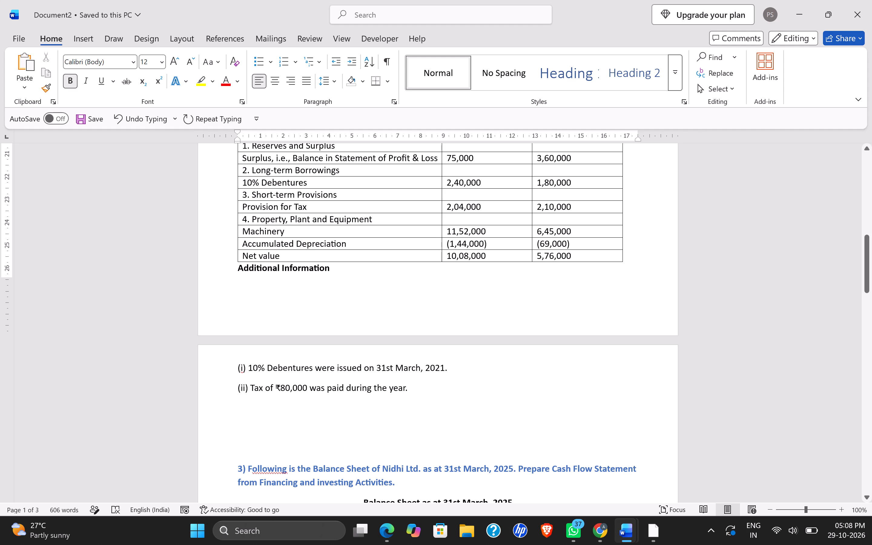
drag(6, 278, 6, 299)
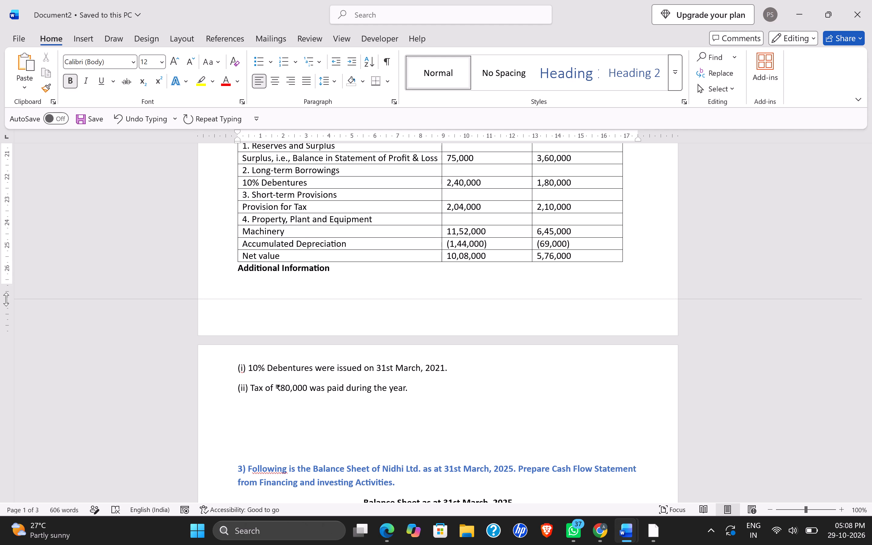
drag(6, 299, 10, 323)
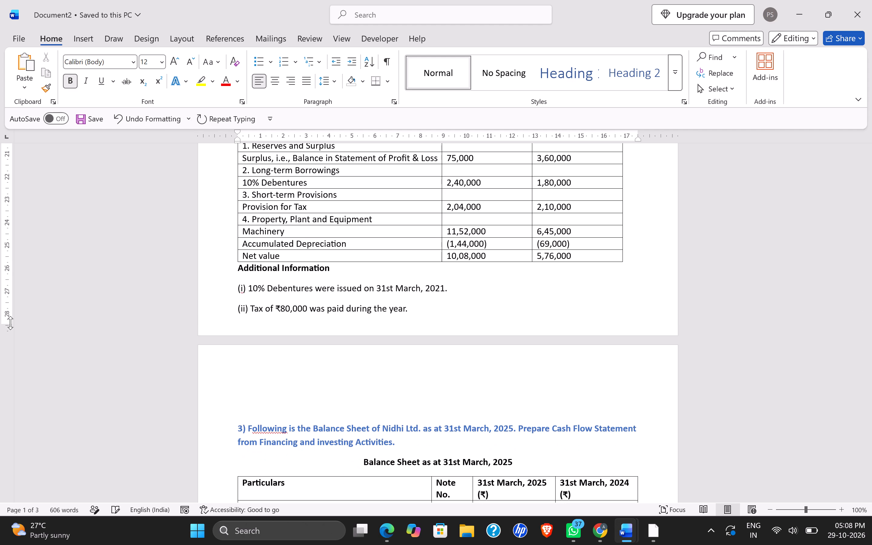
Delete the blank lines between question 1's tax point and the Nidhi Ltd. question.
scroll(202, 330, down, 1)
click(250, 345)
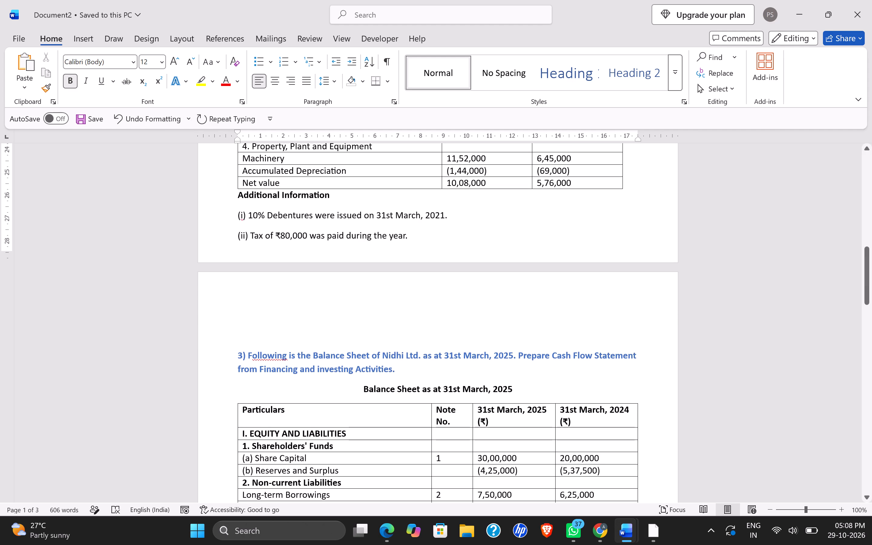
key(BackSpace)
key(BackSpace)
key(BackSpace)
key(BackSpace)
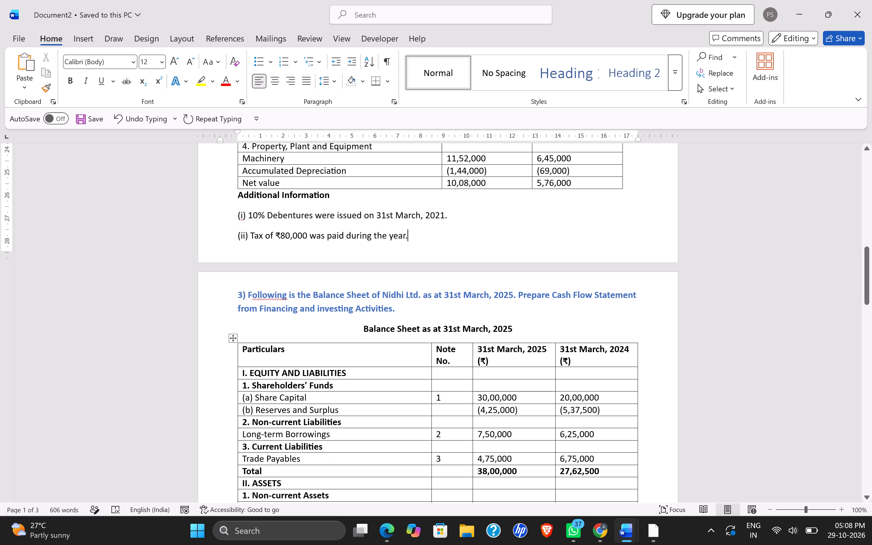
Renumber the Nidhi Ltd. Balance Sheet question as 2.
click(241, 296)
key(BackSpace)
key(2)
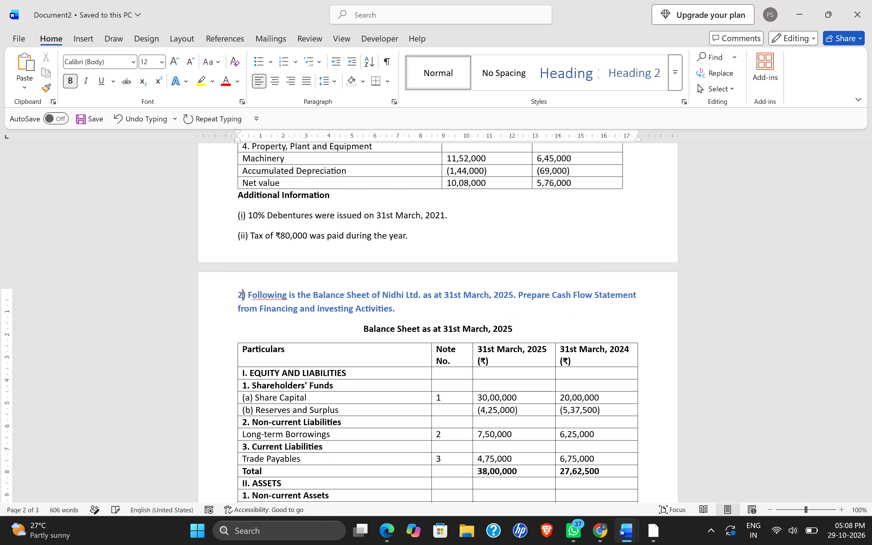
Delete the blank line above the Jupiter Ltd. Investing Activities question.
scroll(241, 311, down, 2)
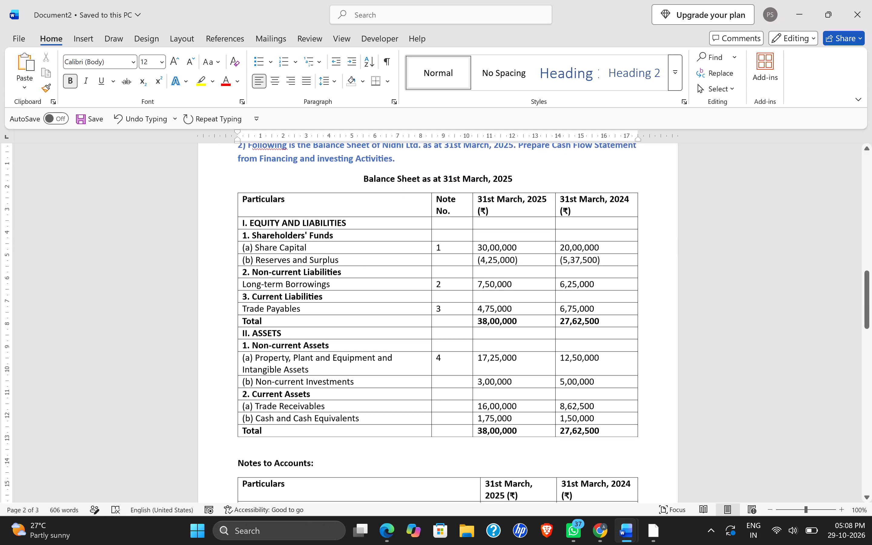
scroll(241, 311, down, 3)
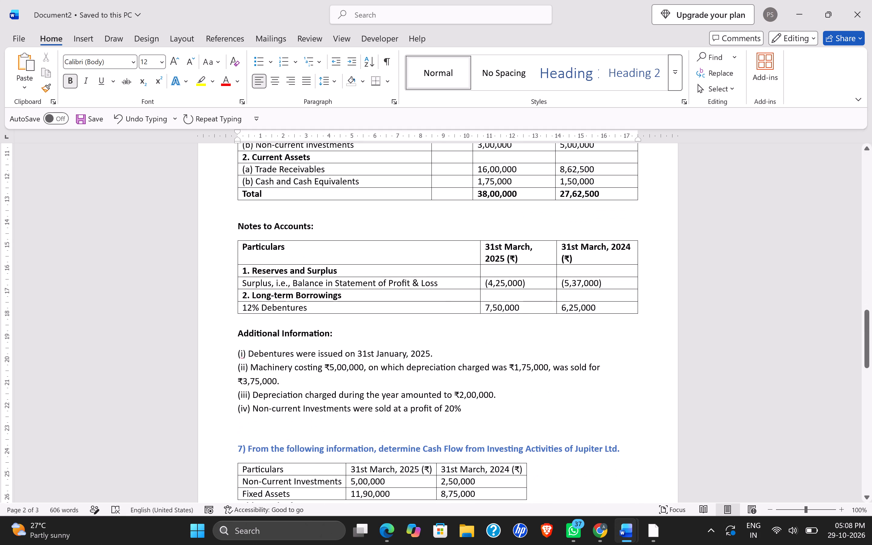
scroll(252, 279, down, 1)
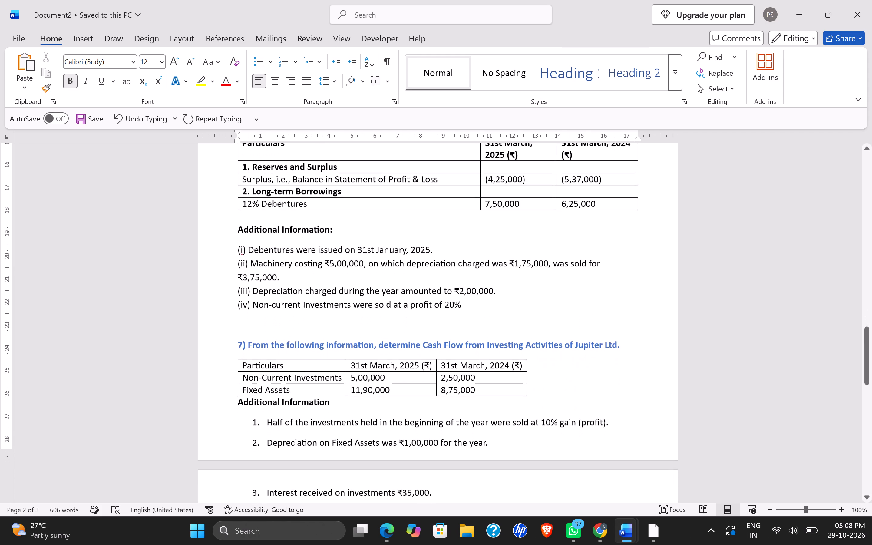
scroll(256, 333, down, 1)
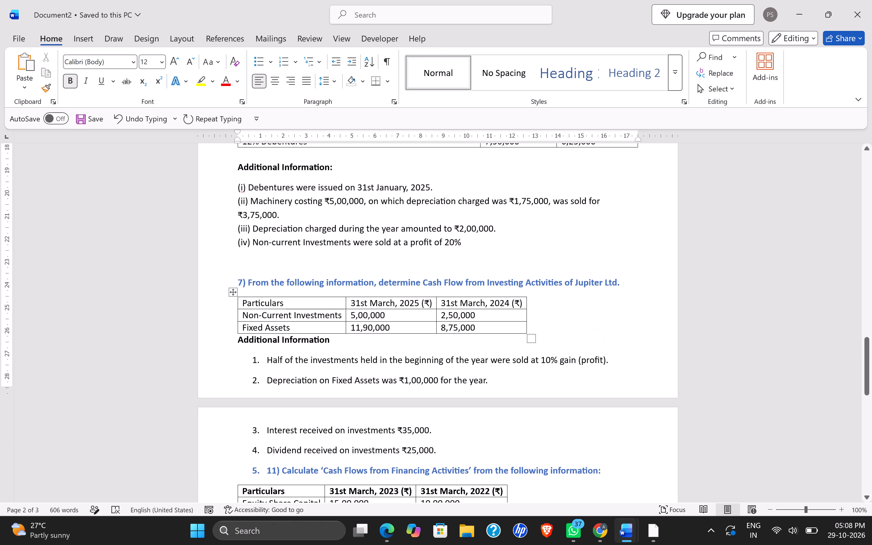
click(260, 269)
key(BackSpace)
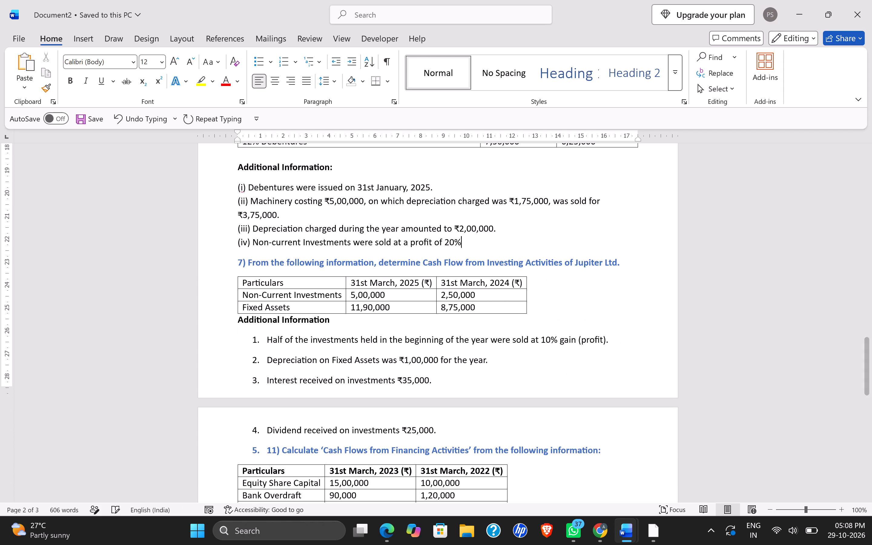
Add a new line reading "MARKS: 30" below the "TEST – CASH FLOW STATEMENT" heading.
scroll(397, 253, up, 7)
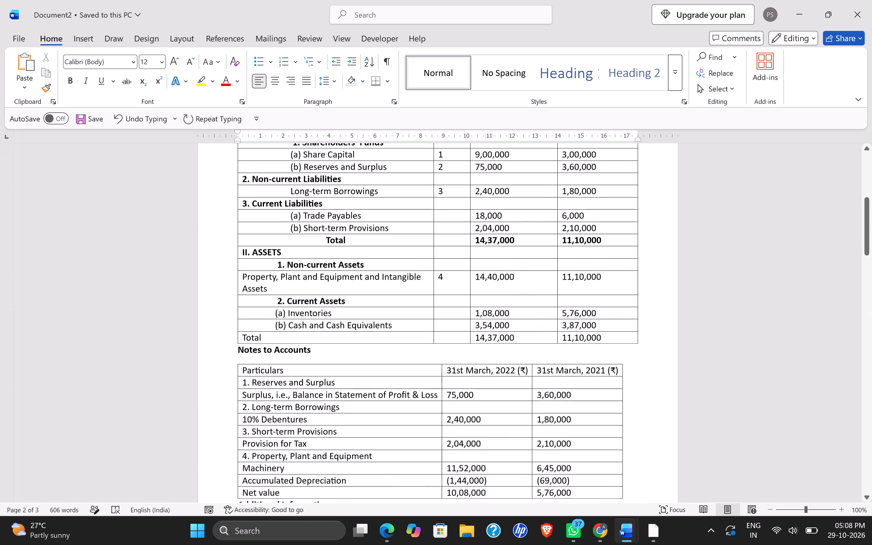
scroll(397, 253, up, 5)
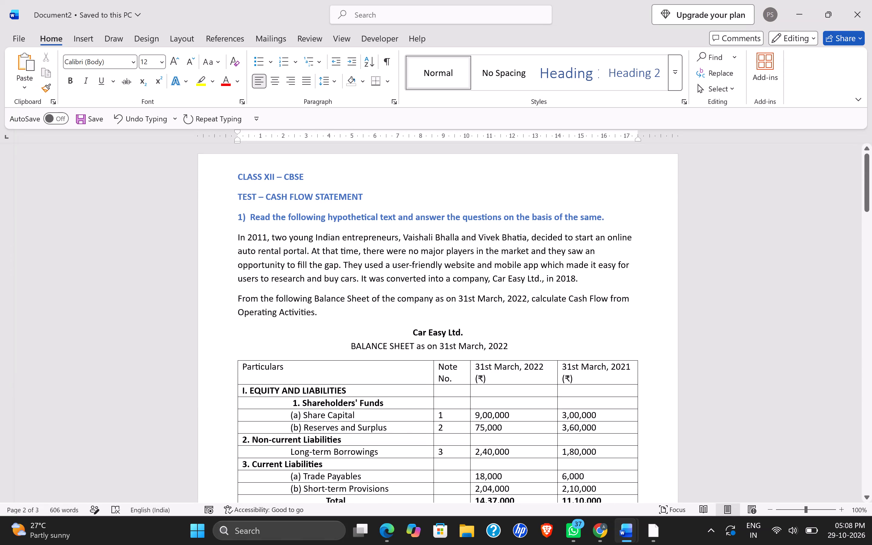
click(366, 184)
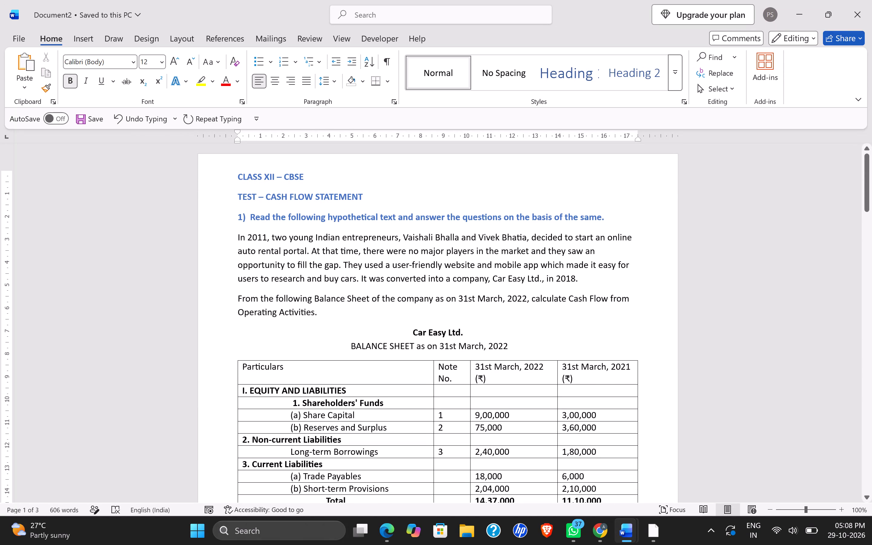
click(370, 194)
key(Return)
text(MA)
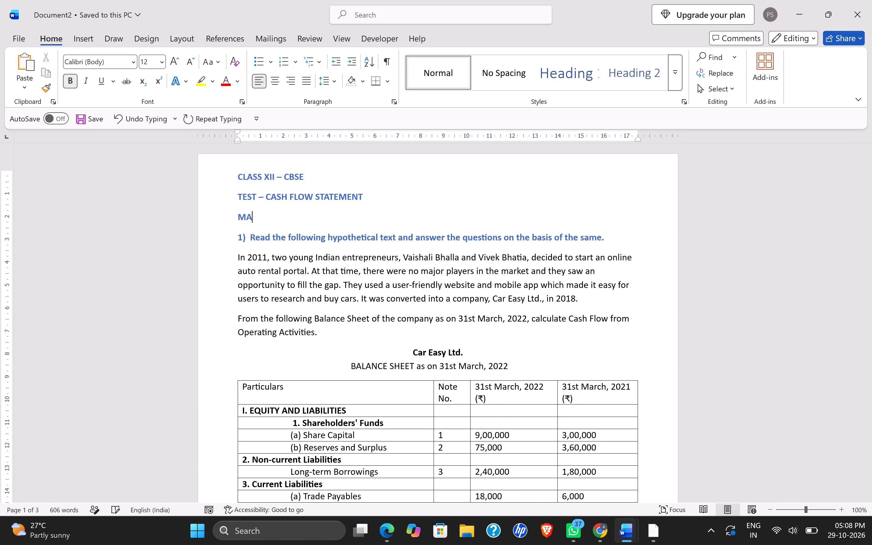
text(RKS)
text(:)
key(space)
text(30)
Add "TIME: 1 HOUR" on the same line as "MARKS: 30", separated from it by a wide gap of spaces.
key(space)
key(space)
key(space)
key(space)
key(space)
key(space)
key(space)
key(space)
key(space)
key(space)
key(space)
key(space)
key(space)
key(space)
key(space)
key(space)
key(space)
key(space)
key(space)
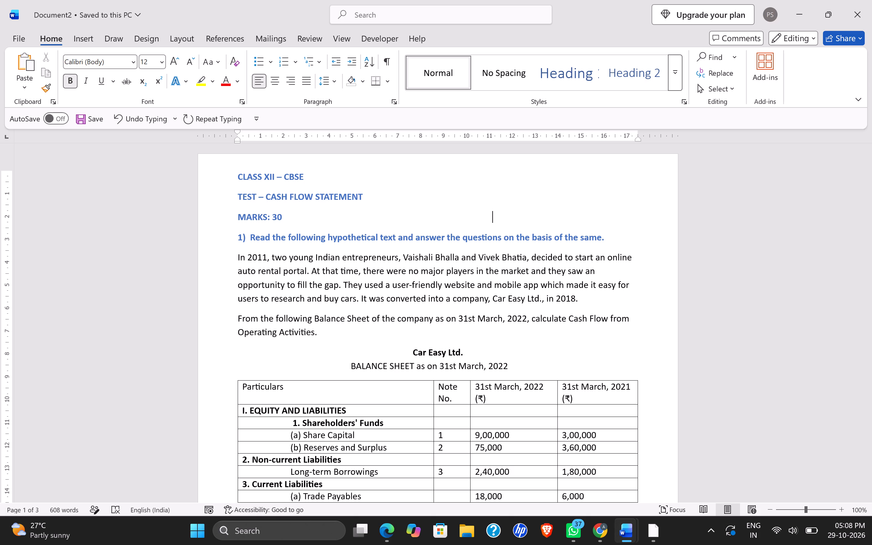
text(TIME)
key(space)
key(BackSpace)
text(:)
key(space)
text(1 HOUR)
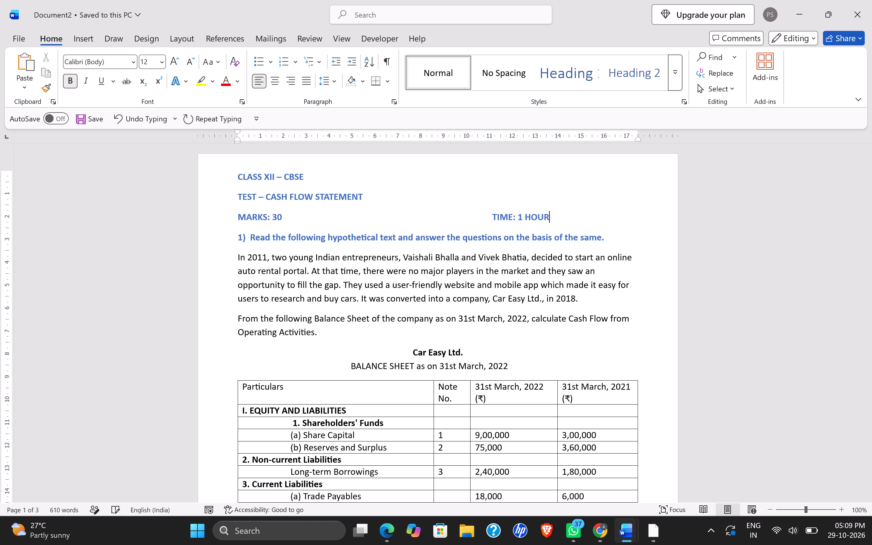
key(Return)
key(BackSpace)
Review the rest of the test paper down to the Jupiter Ltd. and Financing Activities questions.
scroll(370, 194, down, 6)
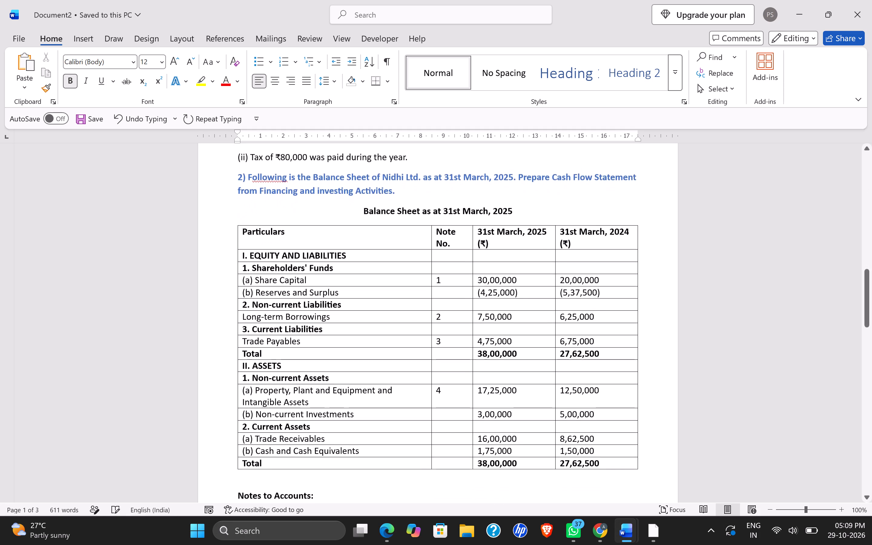
scroll(315, 229, down, 4)
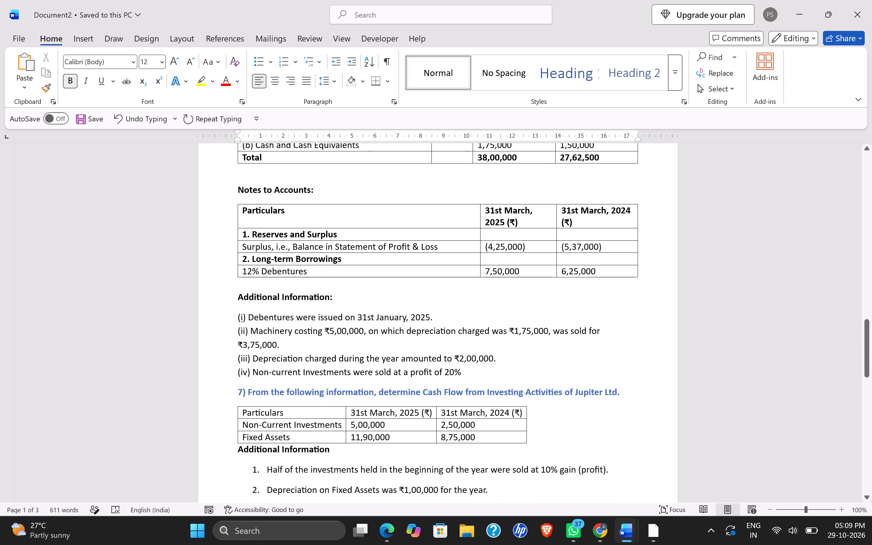
scroll(315, 229, down, 1)
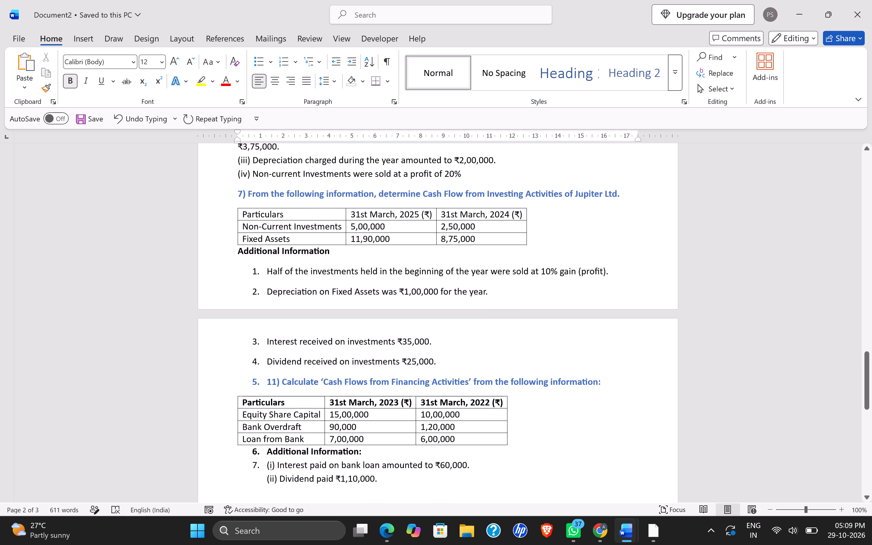
Renumber the Jupiter Ltd. Investing Activities question as 3).
click(240, 198)
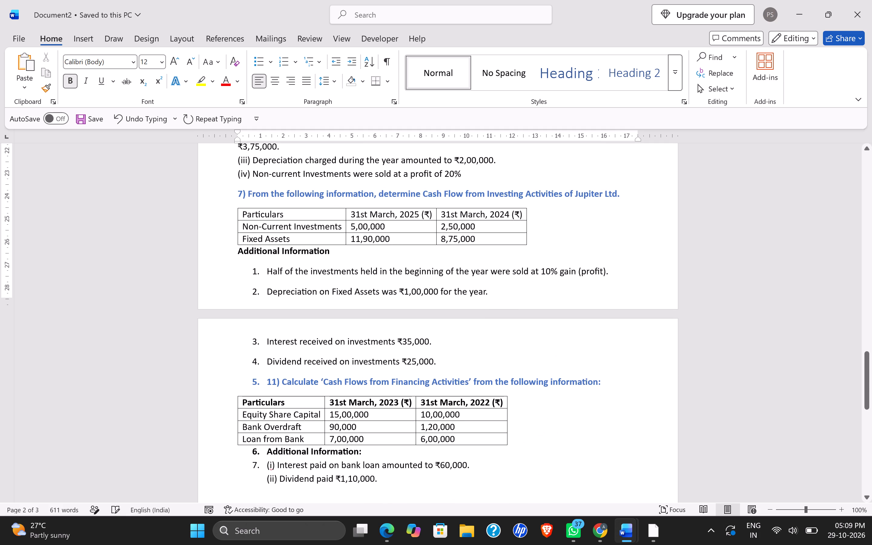
key(Right)
key(BackSpace)
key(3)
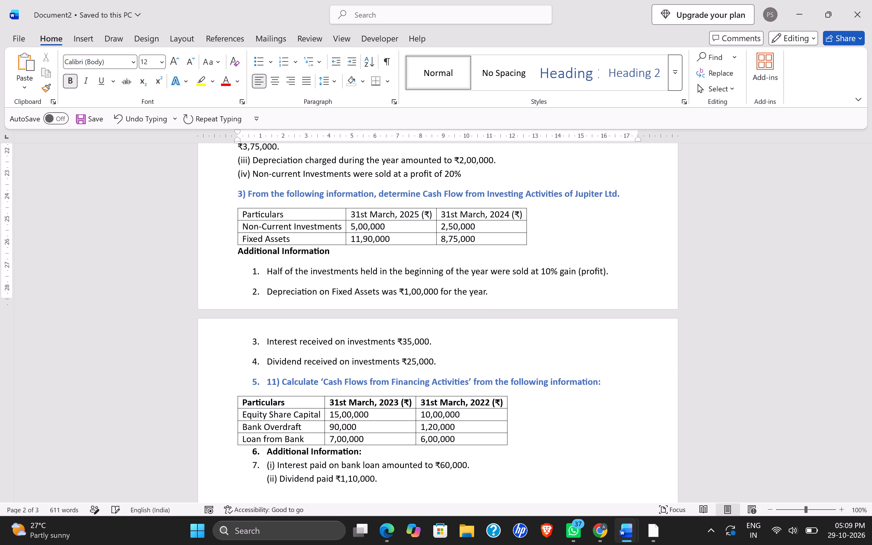
Increase the page's bottom margin so the numbered points under Jupiter Ltd.'s Additional Information start on the following page.
drag(8, 302, 8, 294)
drag(8, 294, 9, 288)
Remove the automatic list number from the Cash Flows from Financing Activities question, reduce its indent, and renumber the question as 4).
scroll(247, 290, down, 1)
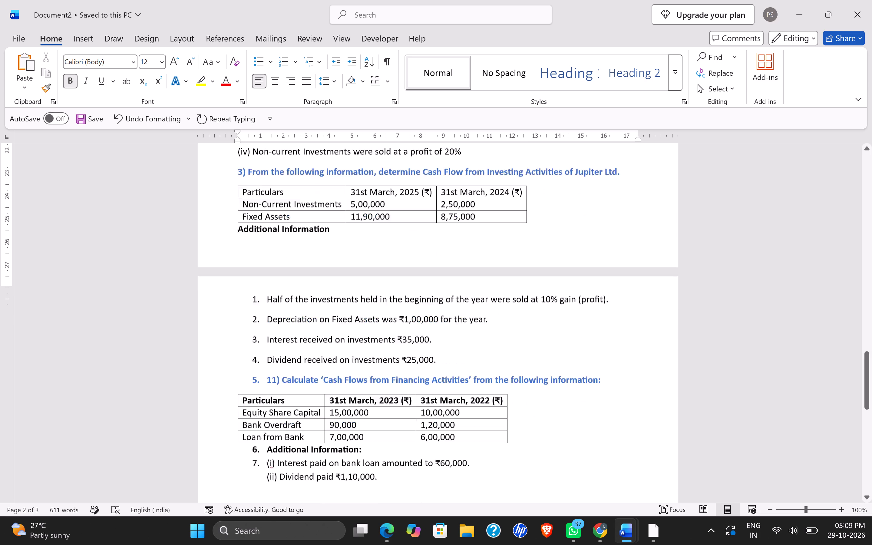
scroll(247, 290, down, 1)
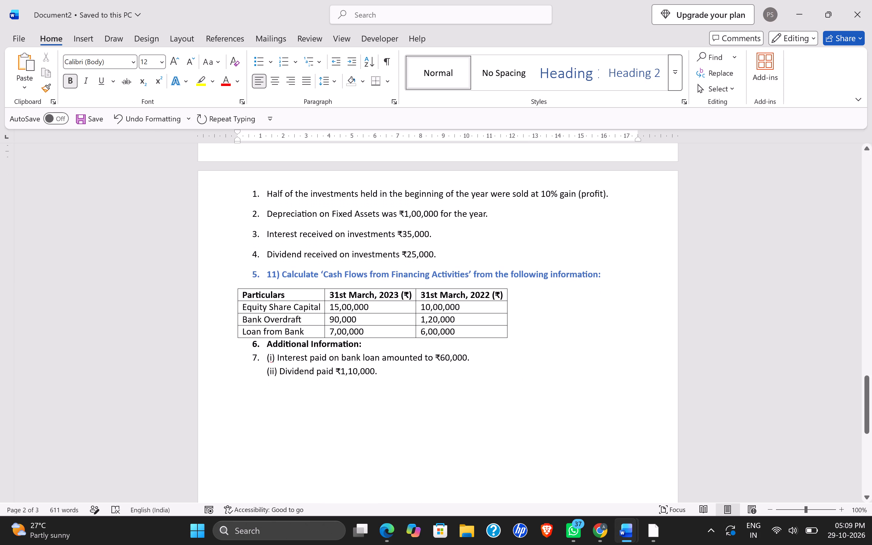
click(278, 271)
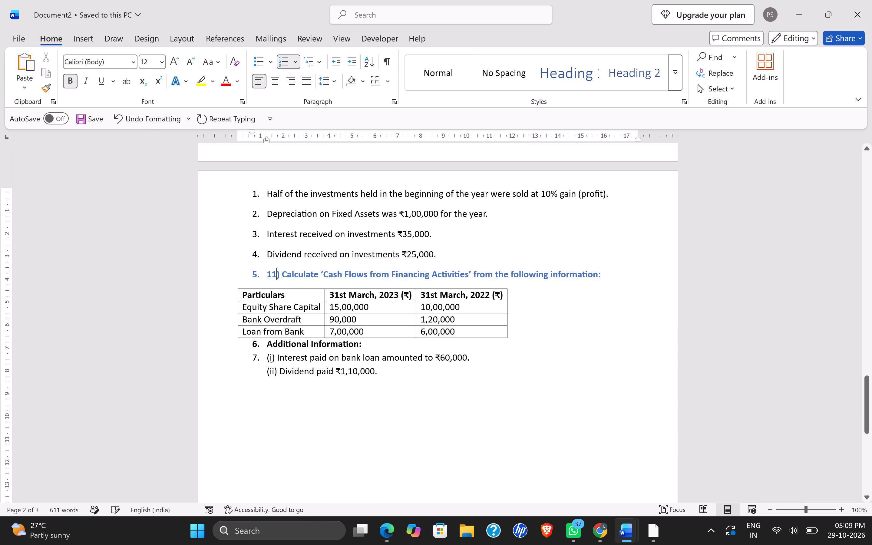
key(BackSpace)
key(BackSpace)
key(BackSpace)
scroll(278, 271, up, 3)
scroll(278, 271, down, 4)
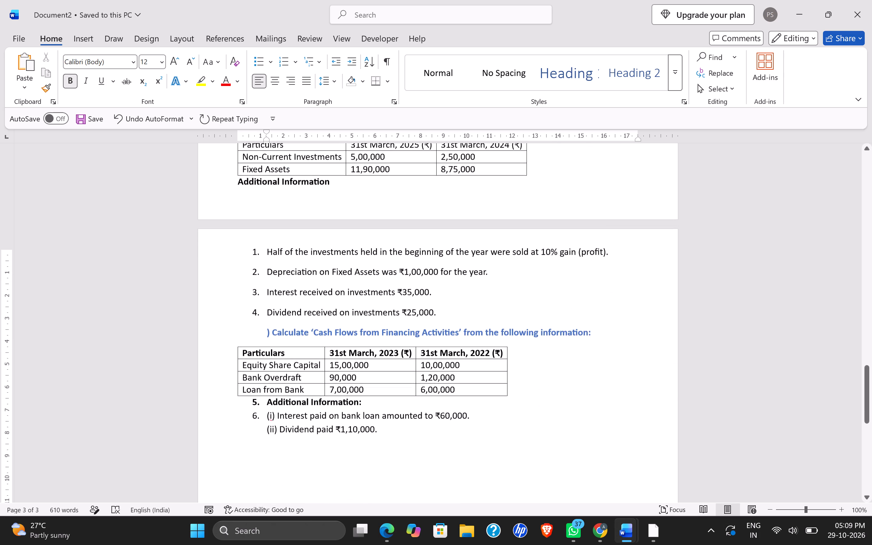
key(BackSpace)
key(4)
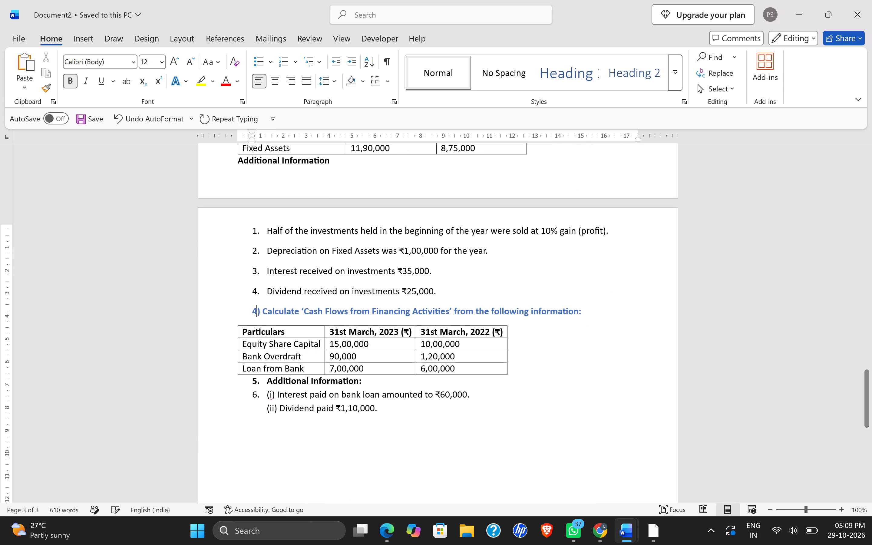
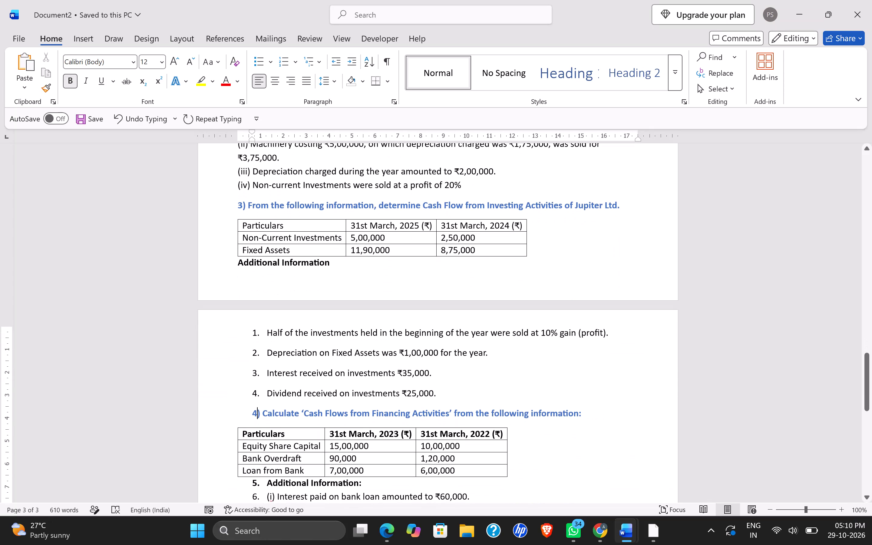
Remove the indent before the question 4 Financing Activities heading, aligning it with the question 3 heading.
key(Left)
key(BackSpace)
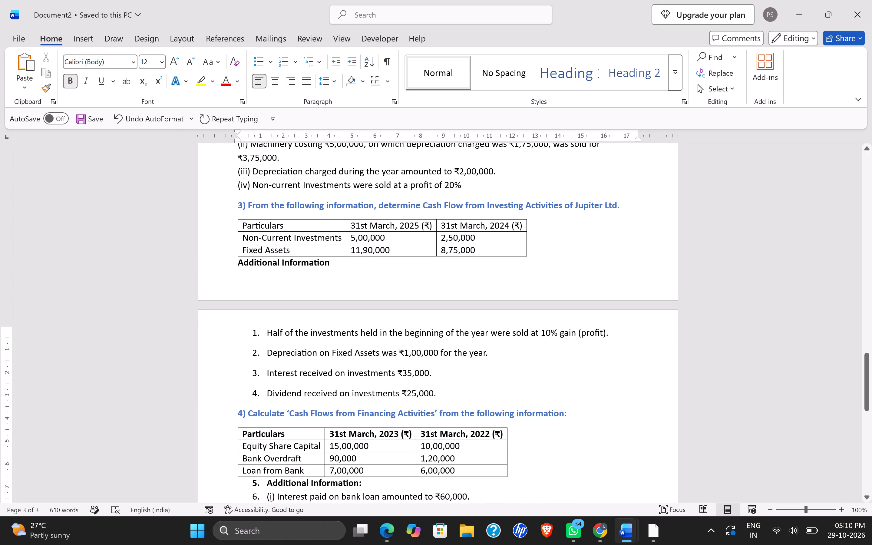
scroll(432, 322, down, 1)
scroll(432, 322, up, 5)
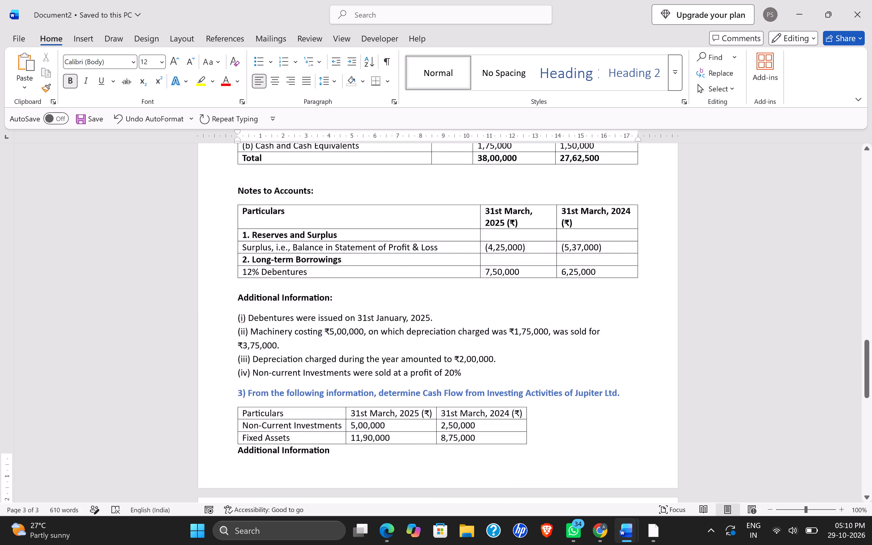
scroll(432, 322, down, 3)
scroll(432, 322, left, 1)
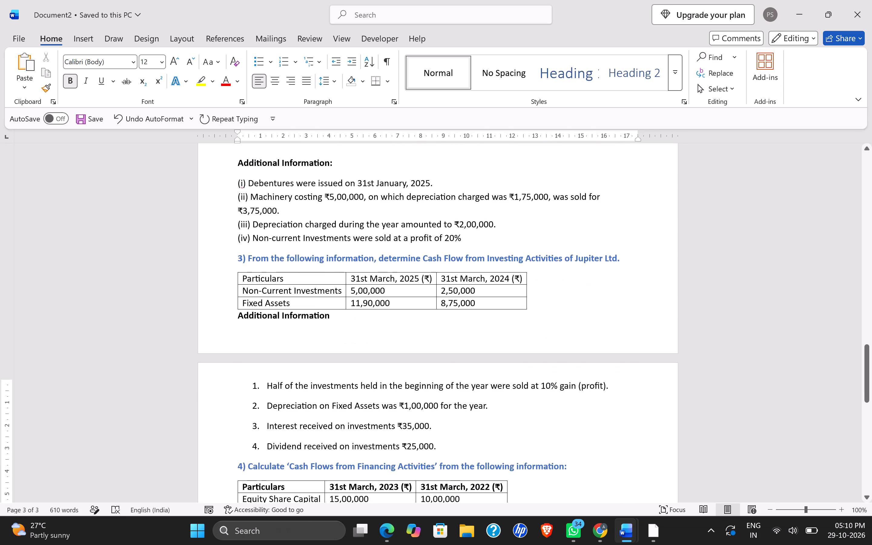
Insert four blank lines above question 3 on Jupiter Ltd. so that it starts on a new page.
click(239, 259)
key(Return)
key(Return)
key(Return)
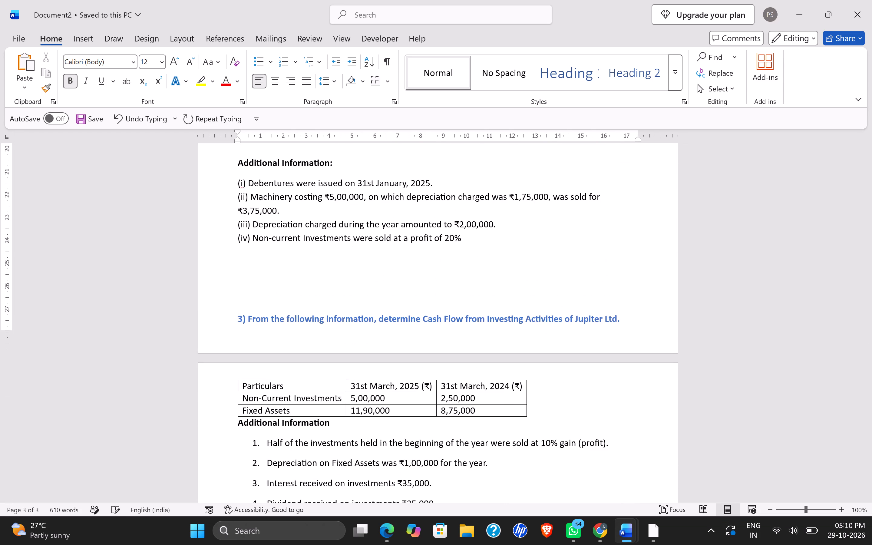
key(Return)
Change the font colour of the test header lines and the question 1 heading to black.
scroll(239, 259, down, 3)
scroll(239, 259, right, 1)
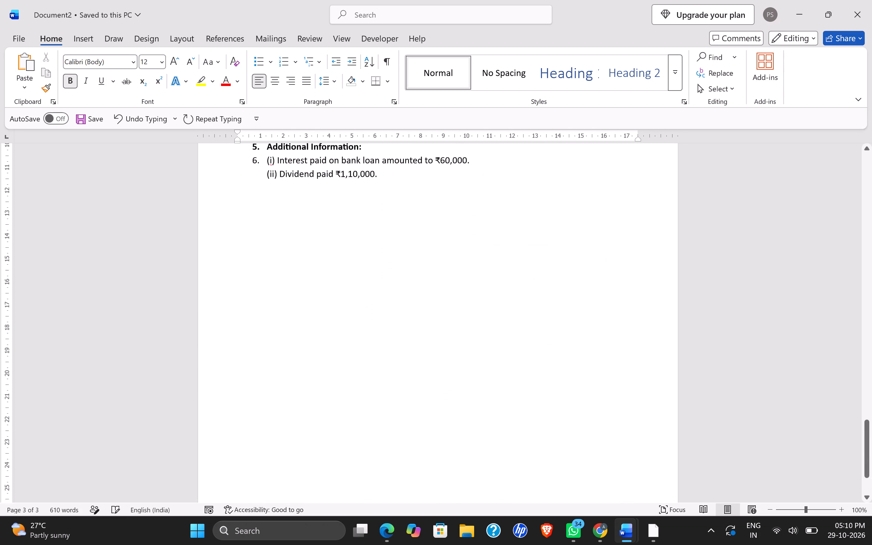
scroll(239, 259, up, 9)
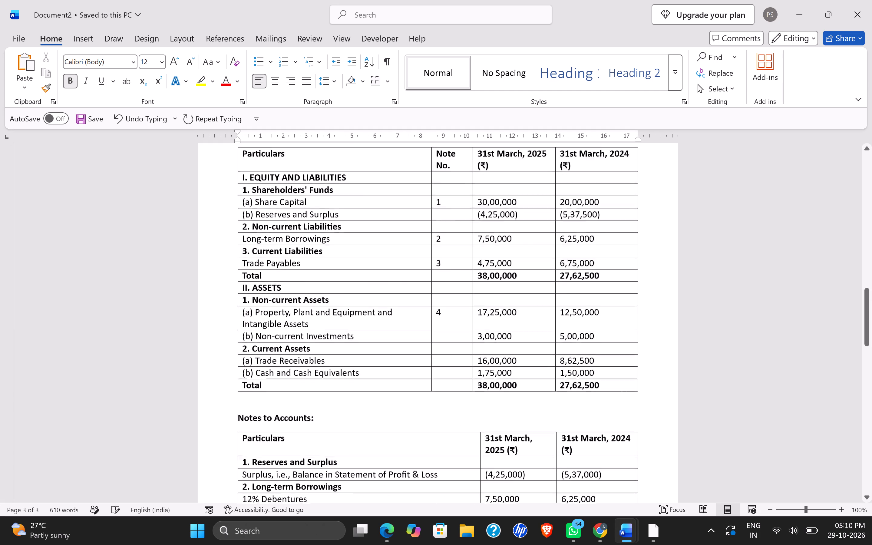
scroll(239, 259, up, 2)
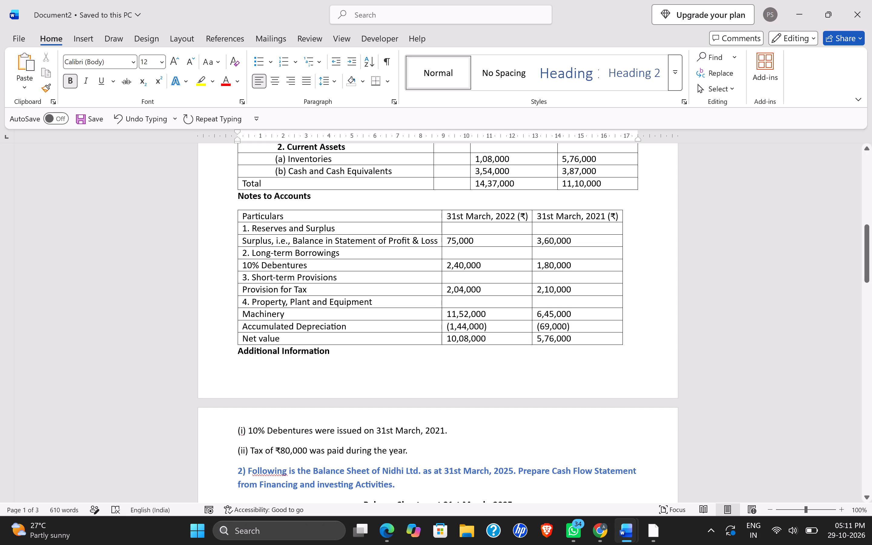
scroll(323, 319, down, 2)
scroll(323, 319, up, 8)
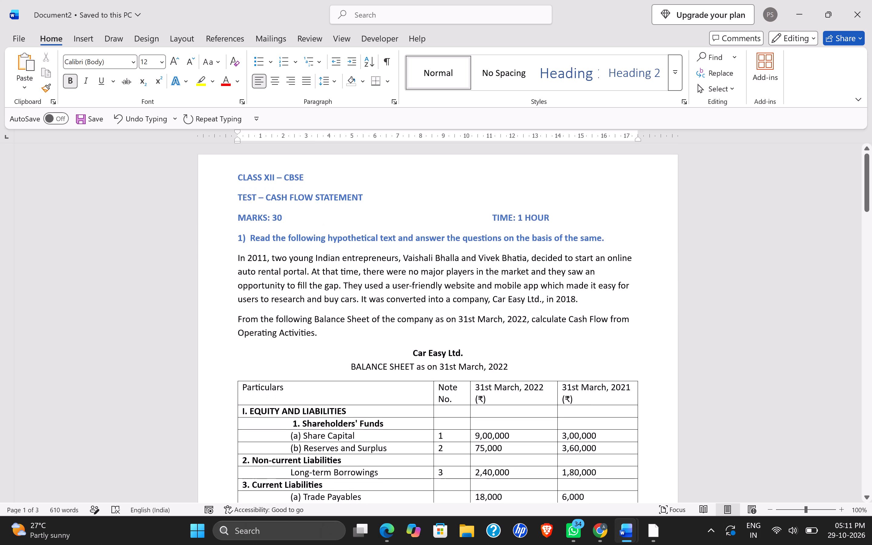
drag(236, 175, 613, 237)
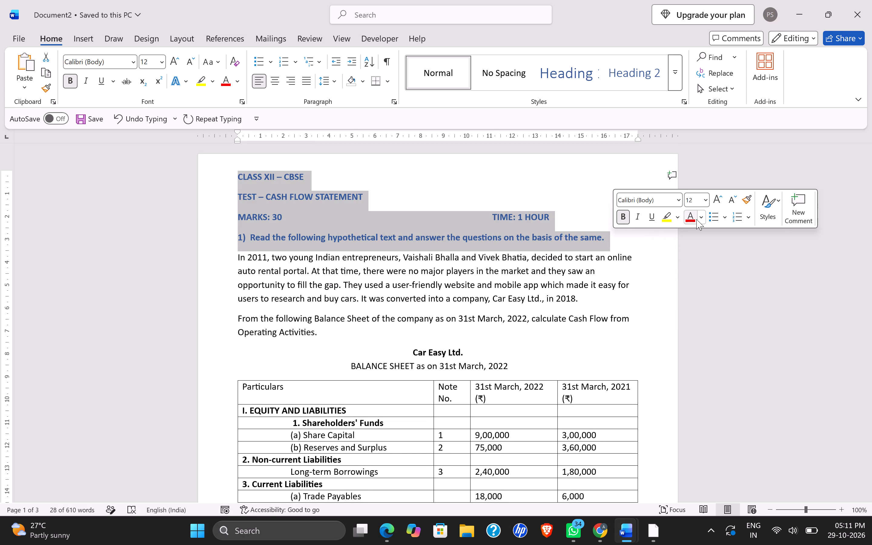
click(699, 219)
click(694, 262)
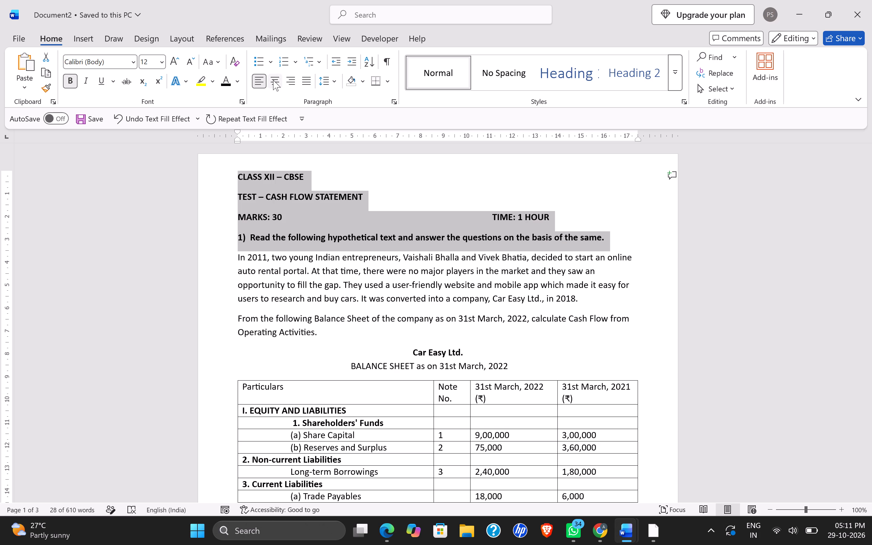
Centre the "CLASS XII – CBSE" and "TEST – CASH FLOW STATEMENT" lines, with the marks/time line and question 1 heading left-aligned.
click(273, 80)
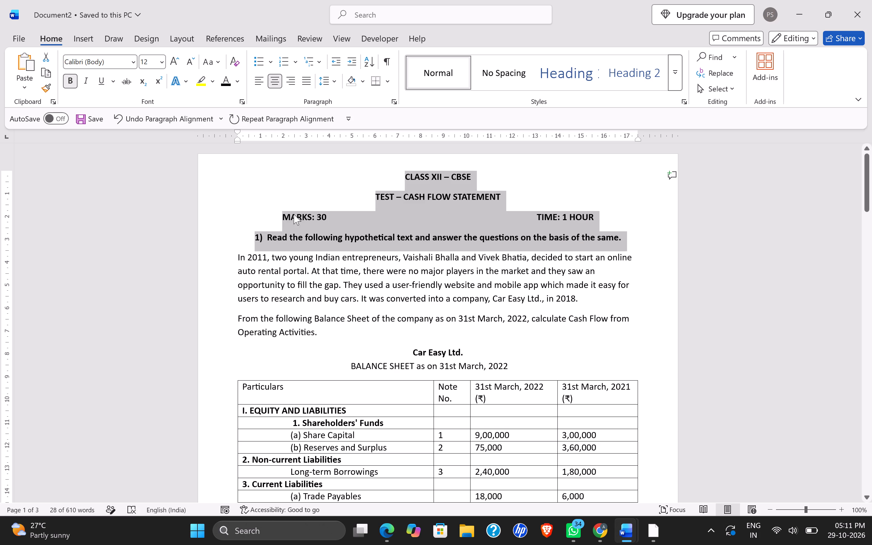
click(249, 239)
key(BackSpace)
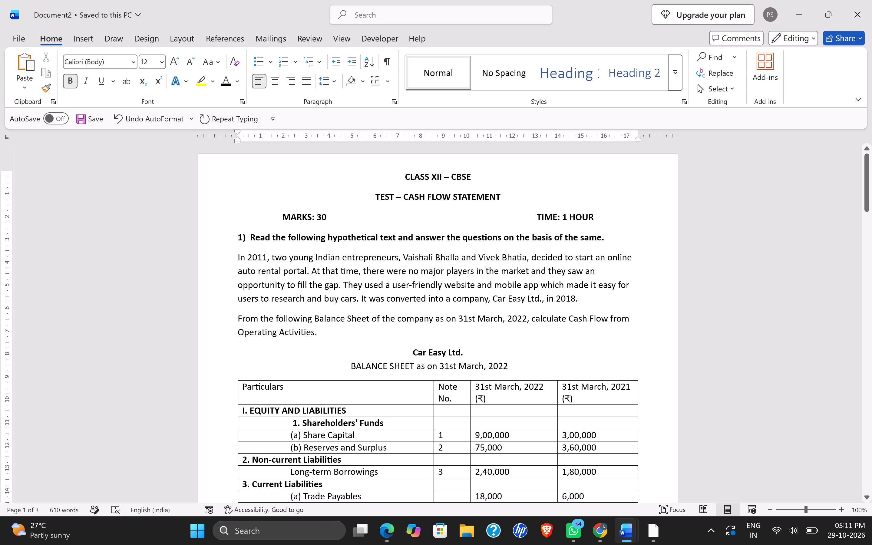
click(279, 219)
key(BackSpace)
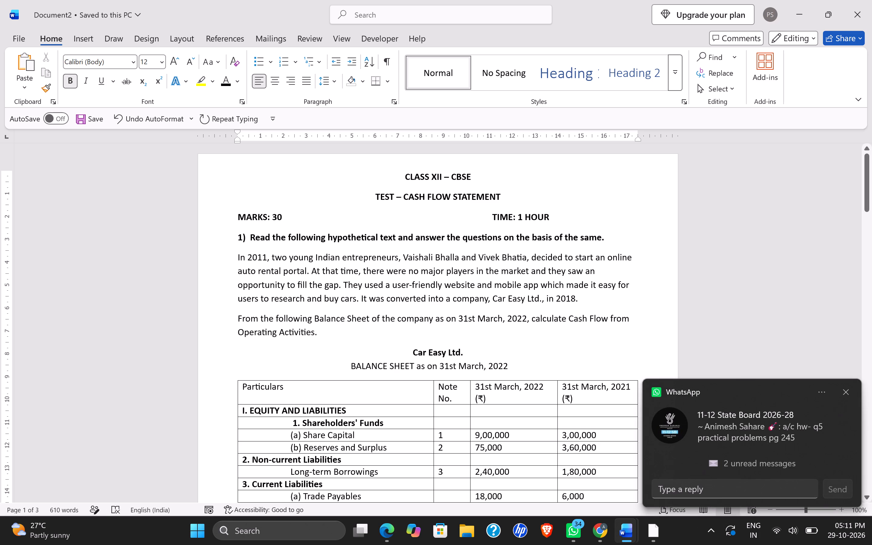
Widen the gap of spaces before "TIME: 1 HOUR" so that it sits near the page's right margin.
click(489, 216)
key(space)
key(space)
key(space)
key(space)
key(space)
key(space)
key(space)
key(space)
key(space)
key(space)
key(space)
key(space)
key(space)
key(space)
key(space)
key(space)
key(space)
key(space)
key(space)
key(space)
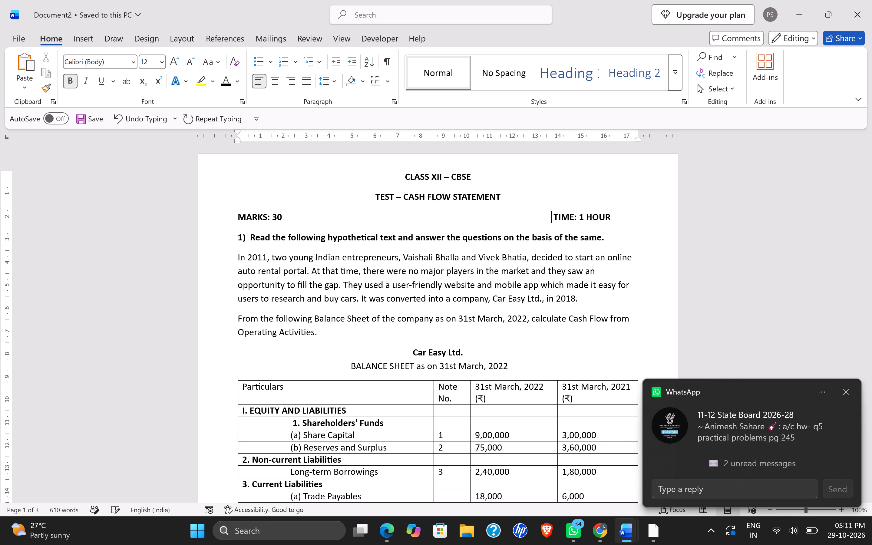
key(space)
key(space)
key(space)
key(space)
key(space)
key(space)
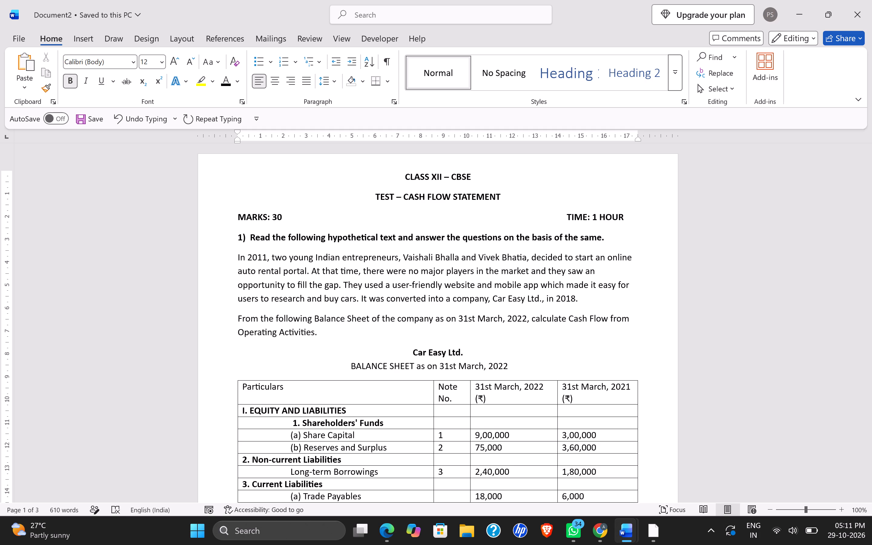
Select the whole blue question 2 heading on the Balance Sheet of Nidhi Ltd.
scroll(445, 294, down, 5)
scroll(445, 294, up, 5)
scroll(445, 294, down, 2)
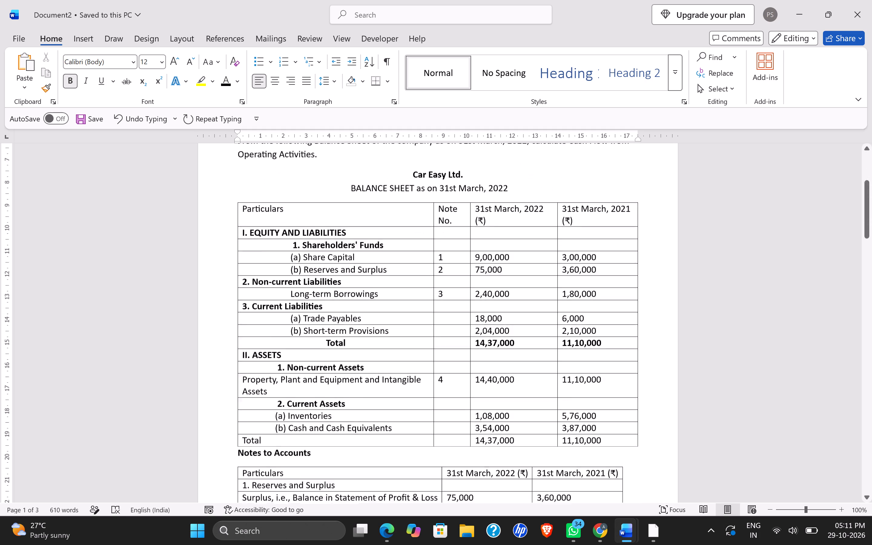
scroll(445, 294, down, 3)
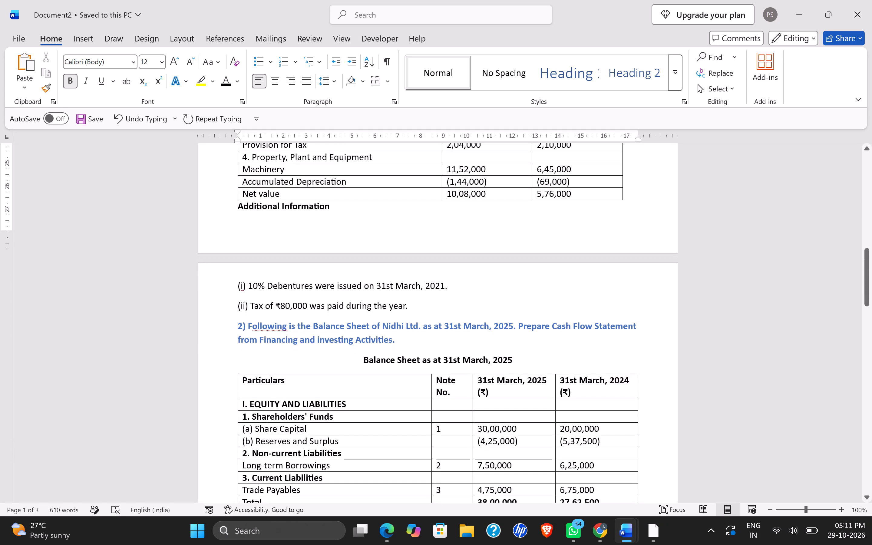
drag(236, 331, 424, 349)
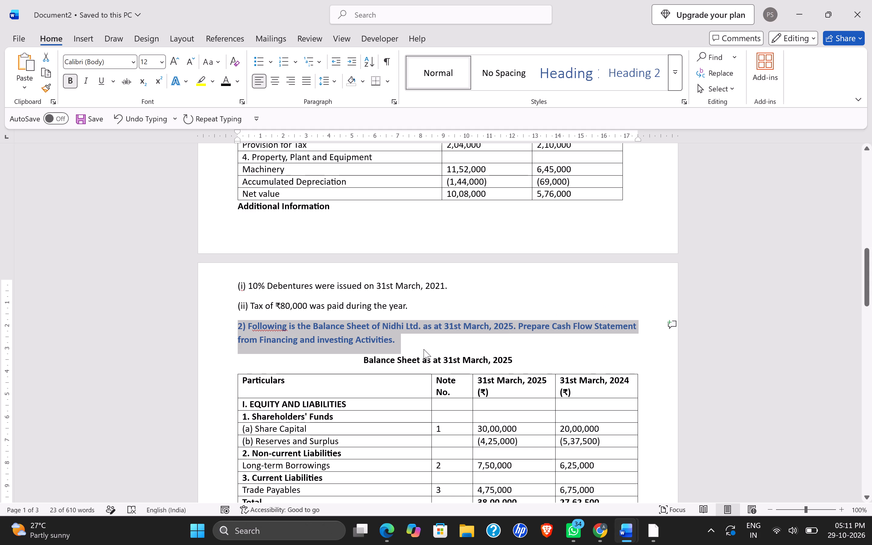
Change the font colour of the question 2 heading about Nidhi Ltd. to black.
click(223, 86)
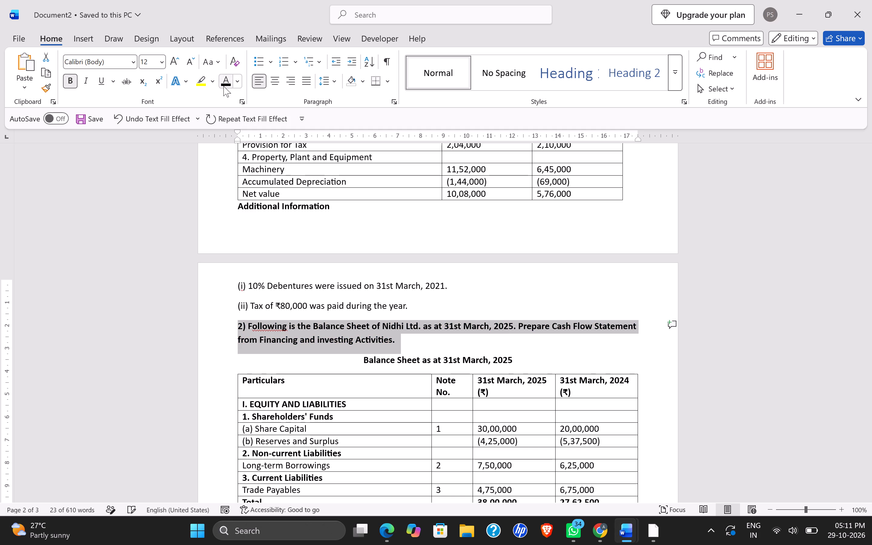
Change the font colour of the question 3 heading about Jupiter Ltd. to black, keeping it bold.
scroll(327, 276, down, 7)
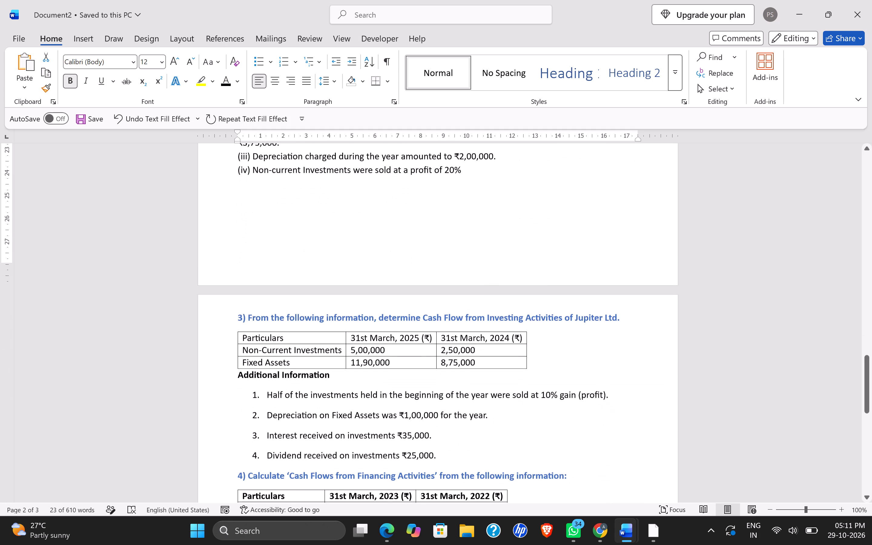
drag(230, 317, 605, 315)
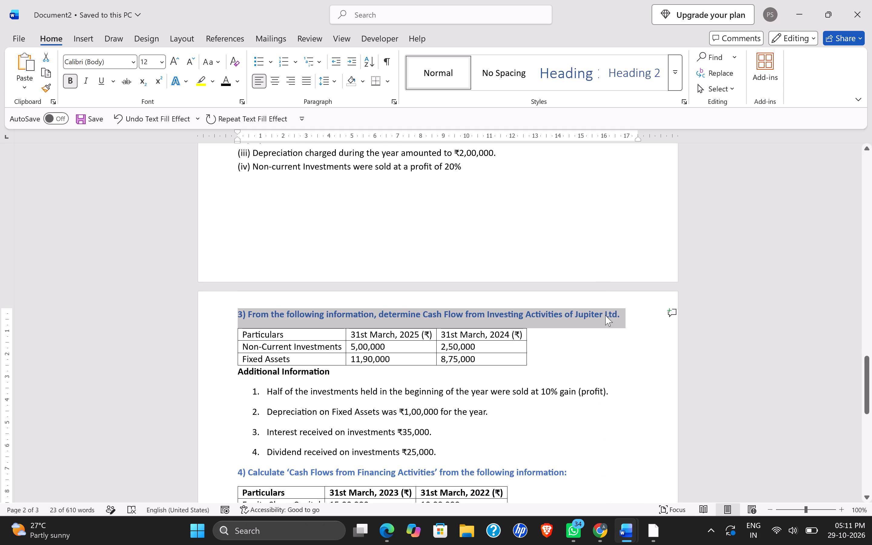
key(ctrl+b)
scroll(605, 315, down, 2)
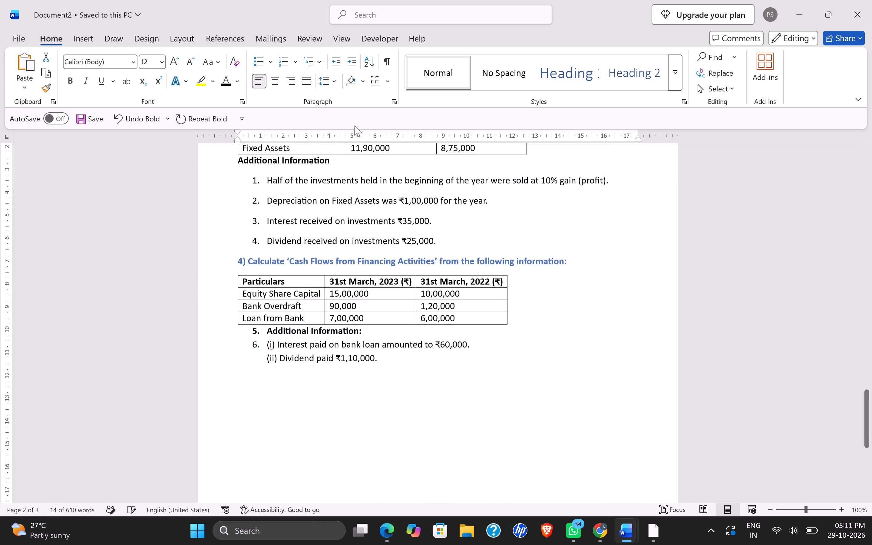
click(228, 78)
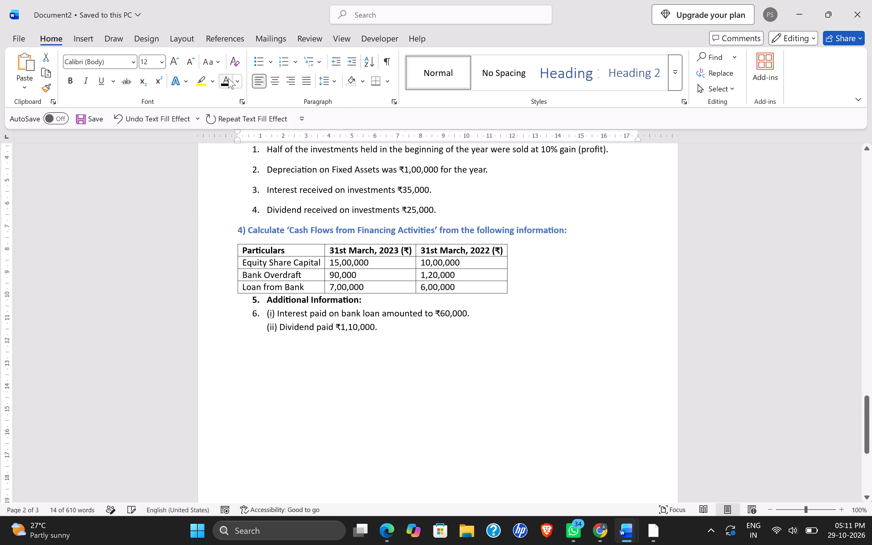
scroll(308, 181, up, 2)
key(ctrl+b)
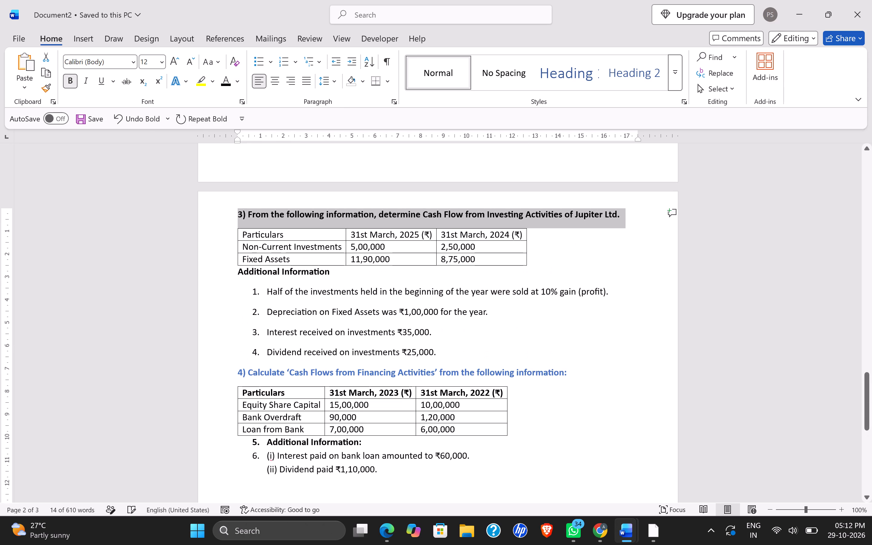
Change the font colour of the question 4 heading on Financing Activities to black, keeping it bold.
drag(238, 372, 574, 369)
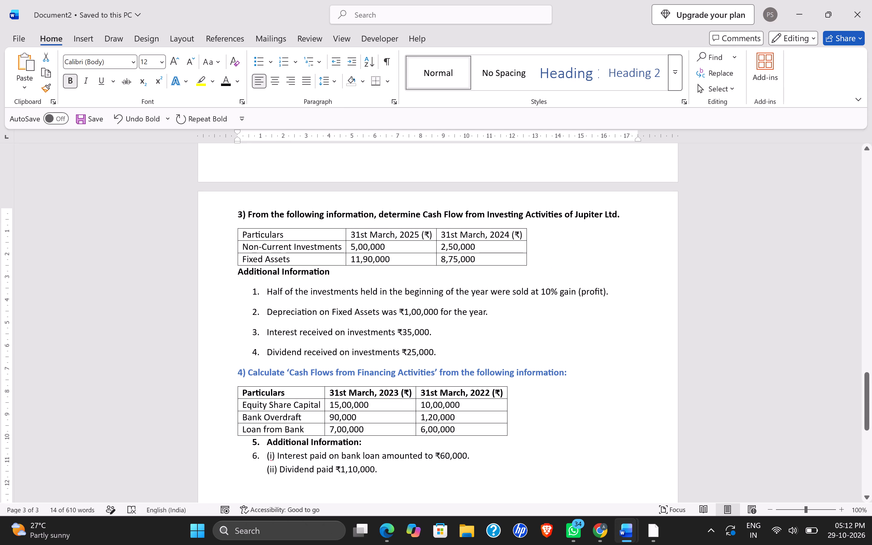
drag(574, 369, 605, 378)
key(ctrl+b)
key(ctrl+b)
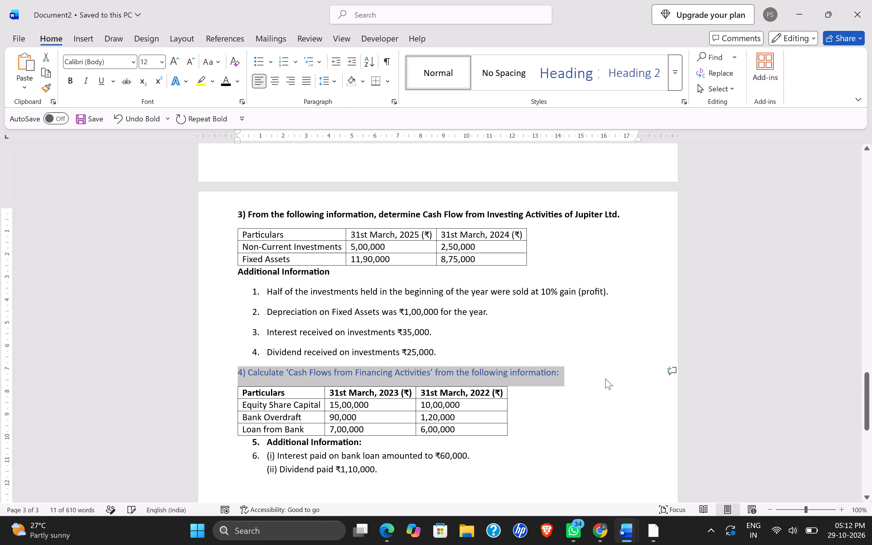
click(226, 84)
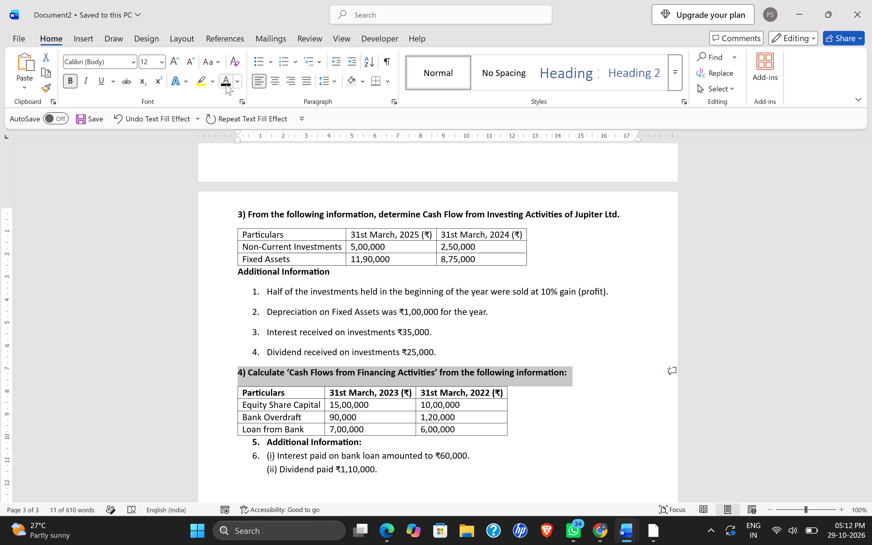
Print 10 copies of pages 1,3 of the test paper on the HP LaserJet printer.
key(ctrl+p)
key(ctrl+semicolon)
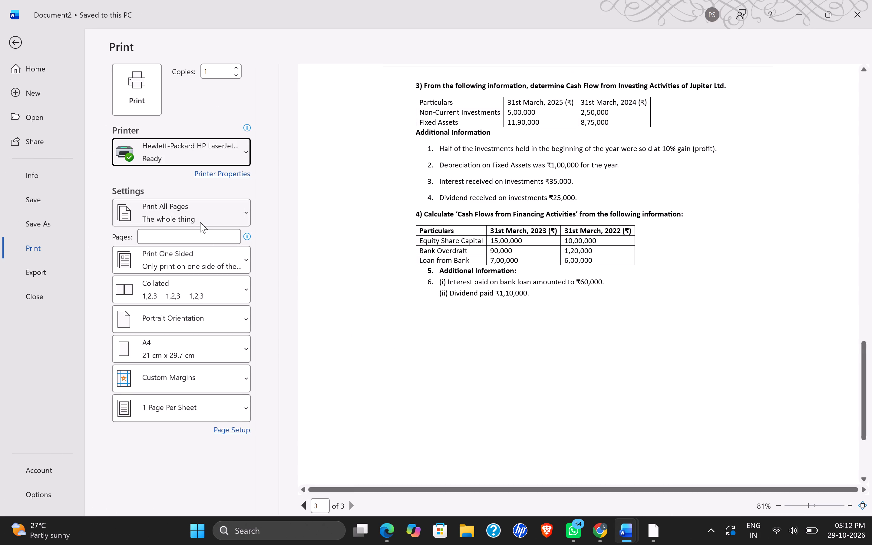
click(203, 238)
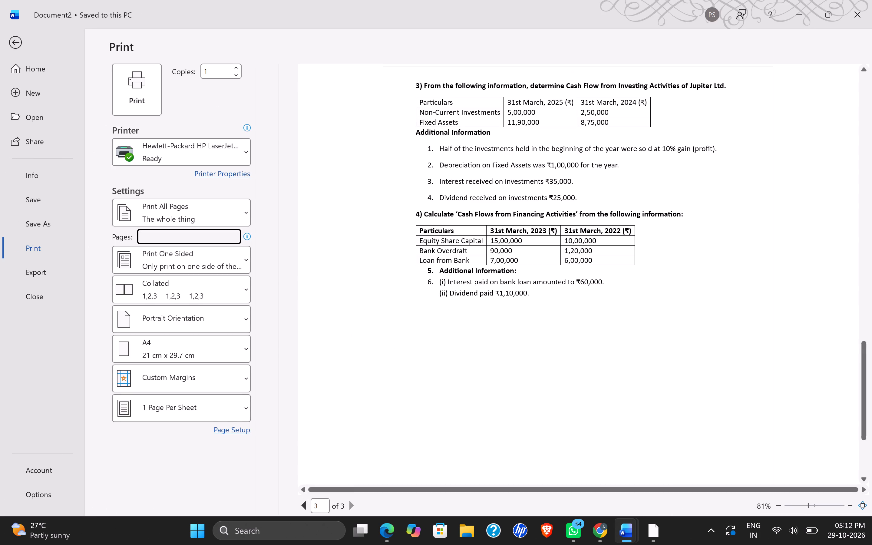
text(1,3)
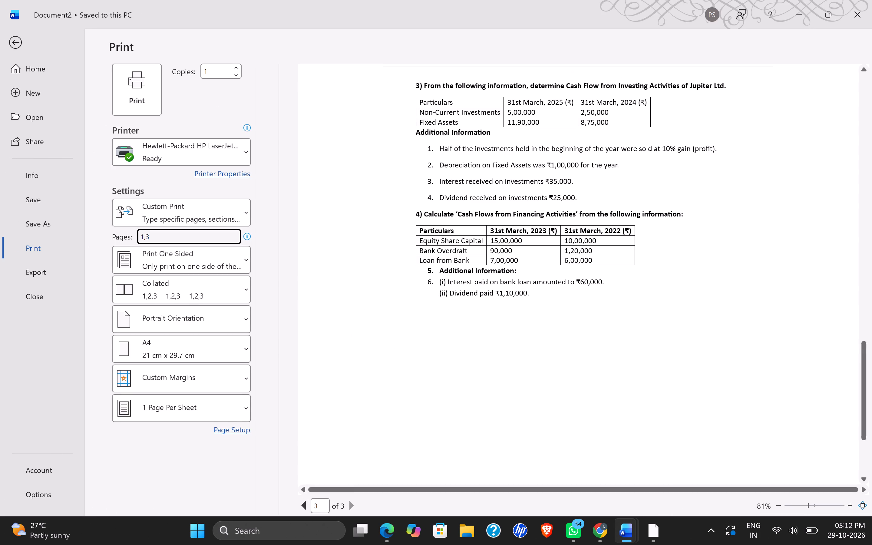
triple_click(238, 68)
triple_click(238, 68)
click(238, 68)
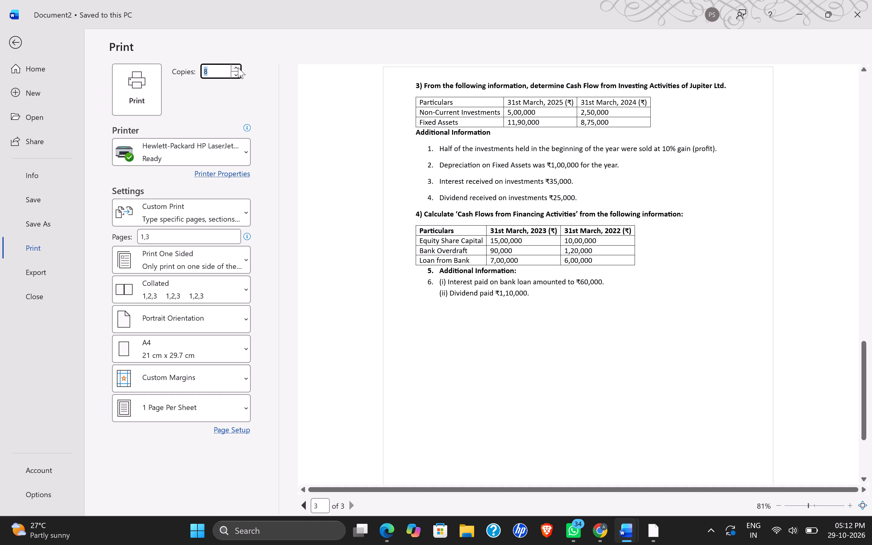
double_click(238, 68)
click(139, 97)
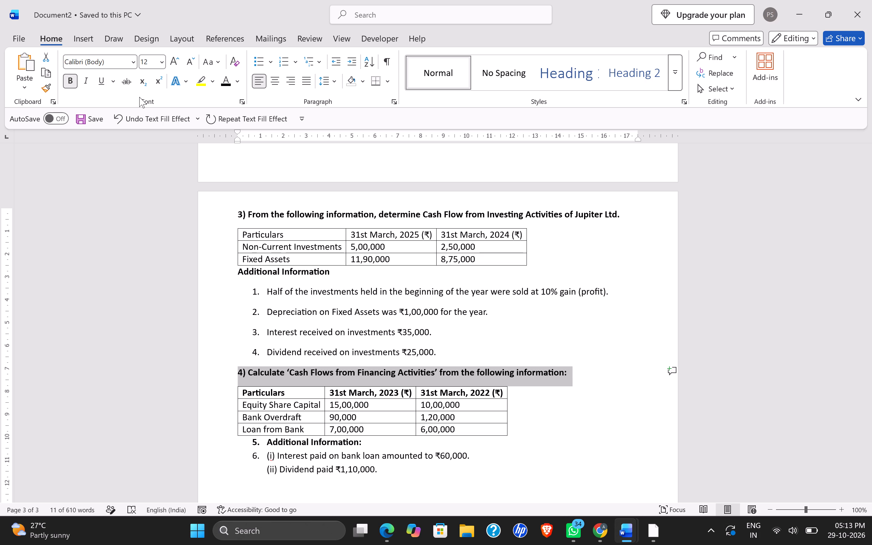
Print the 10 copies of pages 1,3 again with collation set to Uncollated.
key(ctrl+p)
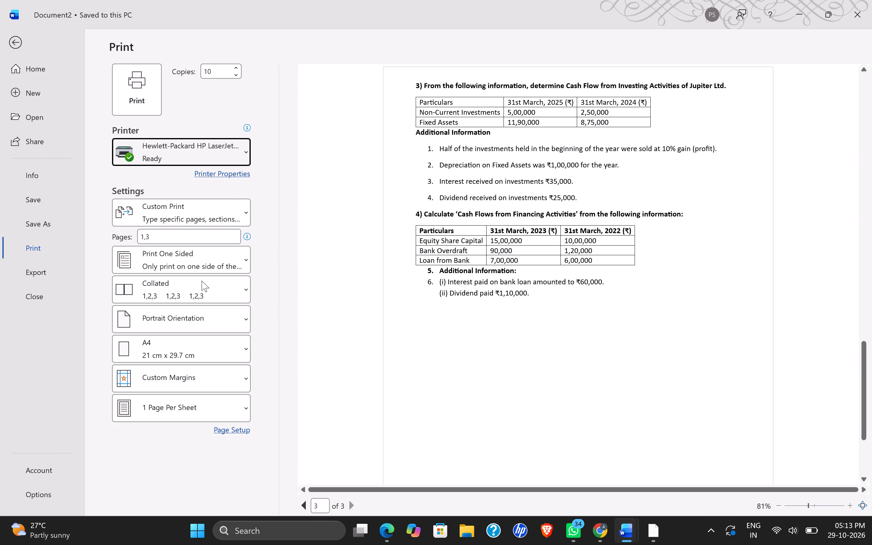
click(207, 296)
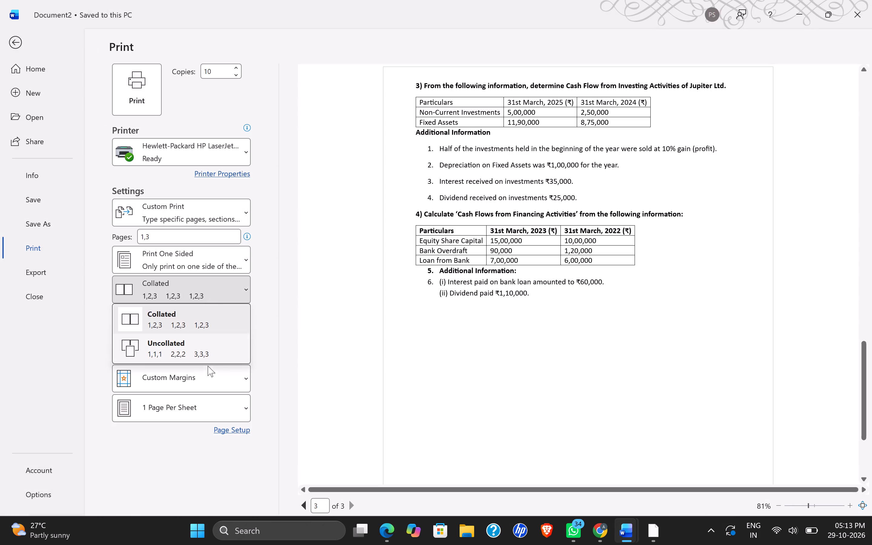
click(202, 346)
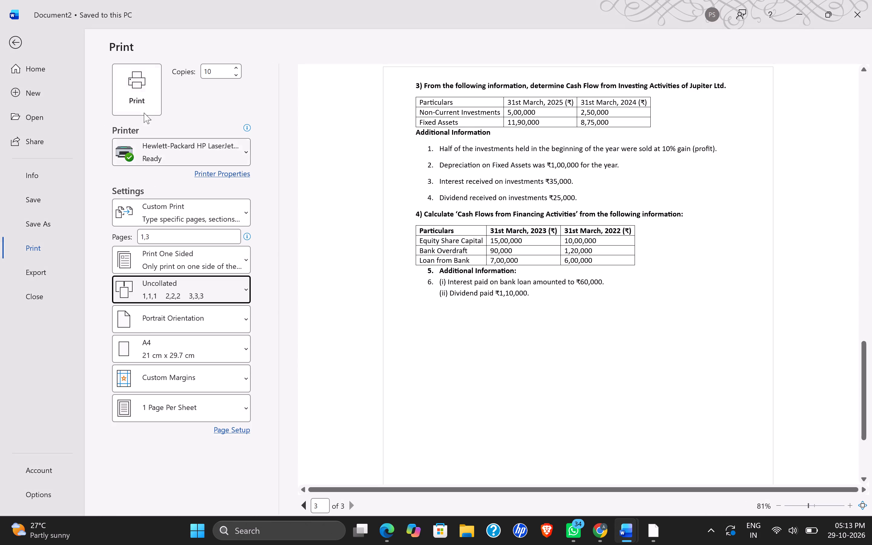
click(137, 83)
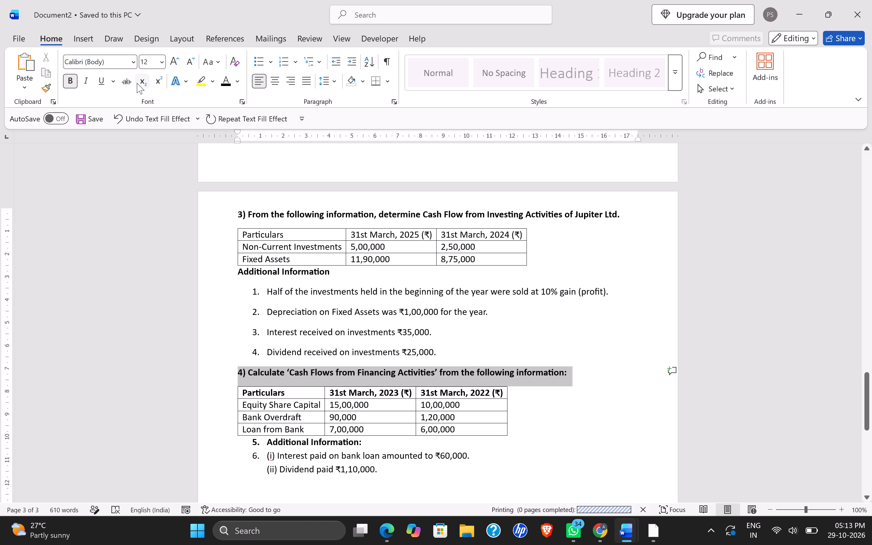
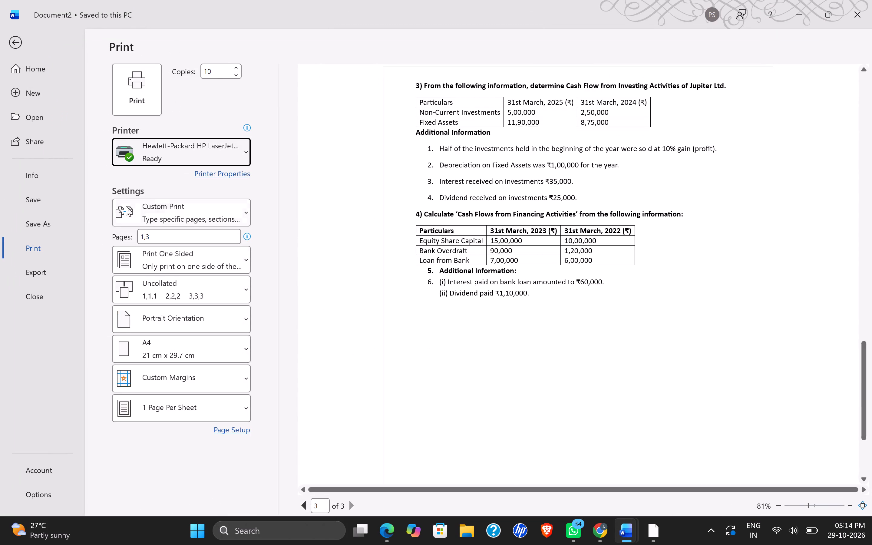
Print 10 uncollated copies of page 2 of the test paper on the HP LaserJet printer.
click(174, 233)
key(BackSpace)
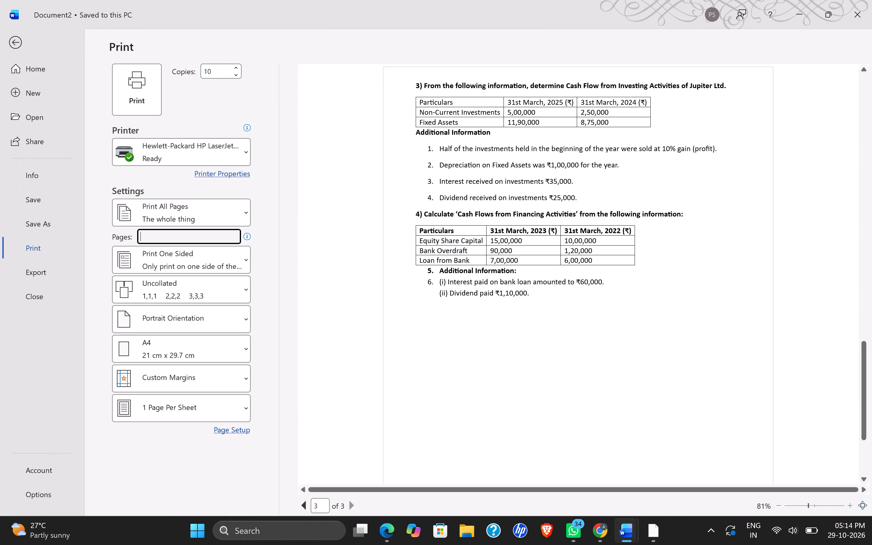
key(2)
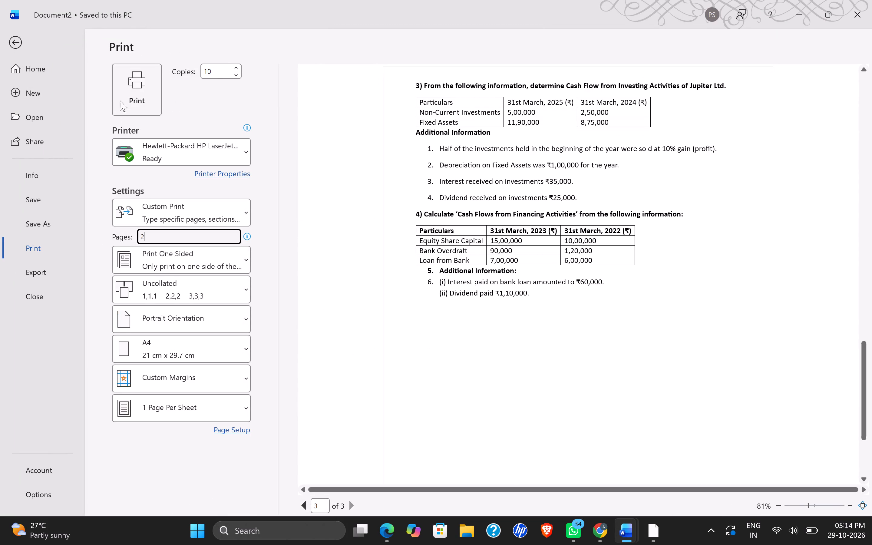
click(124, 98)
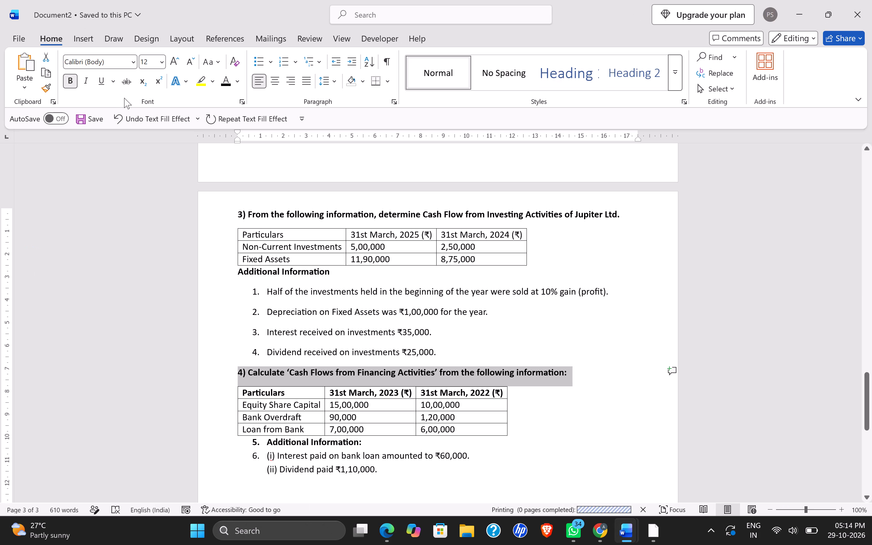